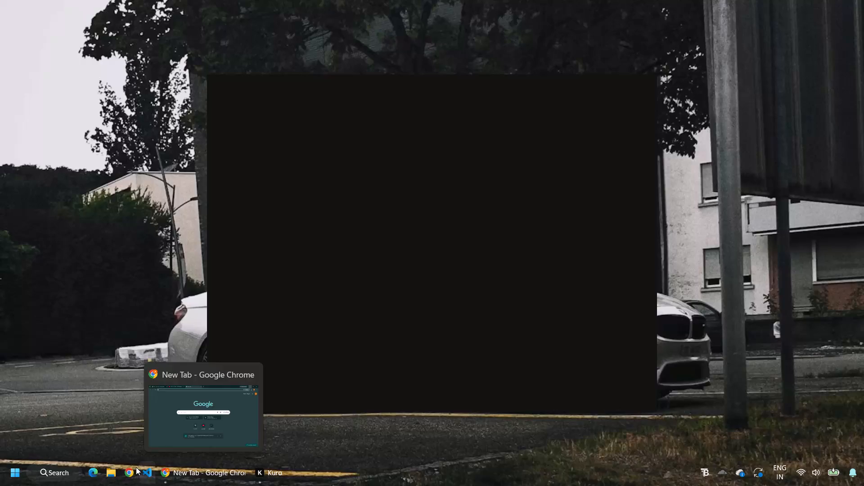
Open Excel in a maximized window and create a blank workbook.
left_click(104, 473)
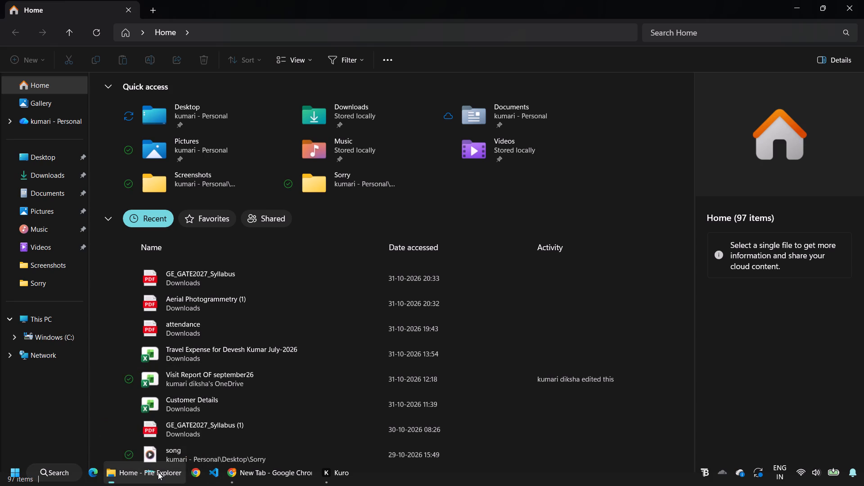
left_click(53, 476)
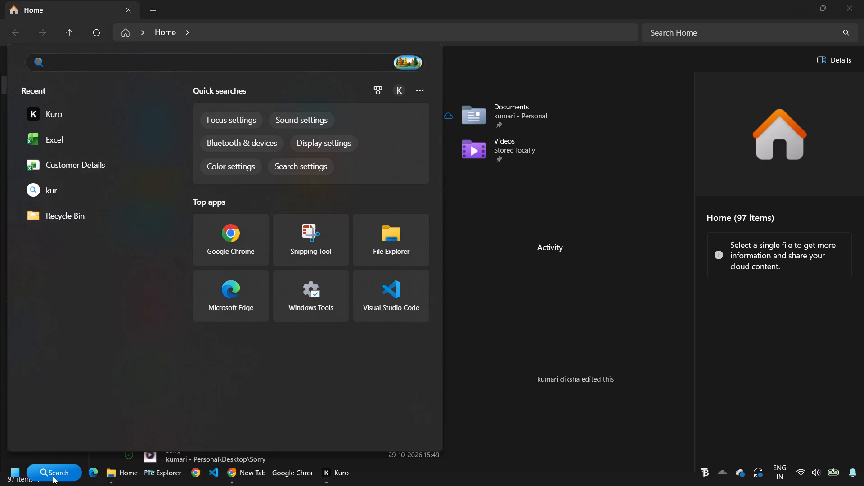
left_click(96, 139)
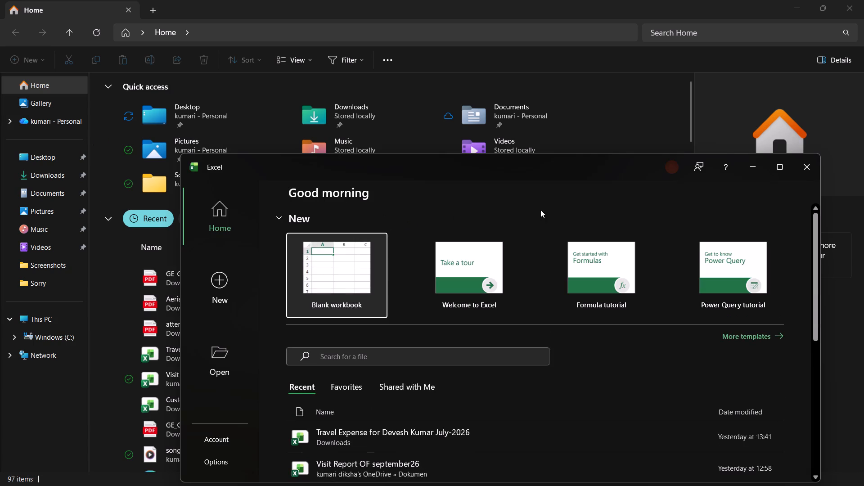
left_click(782, 168)
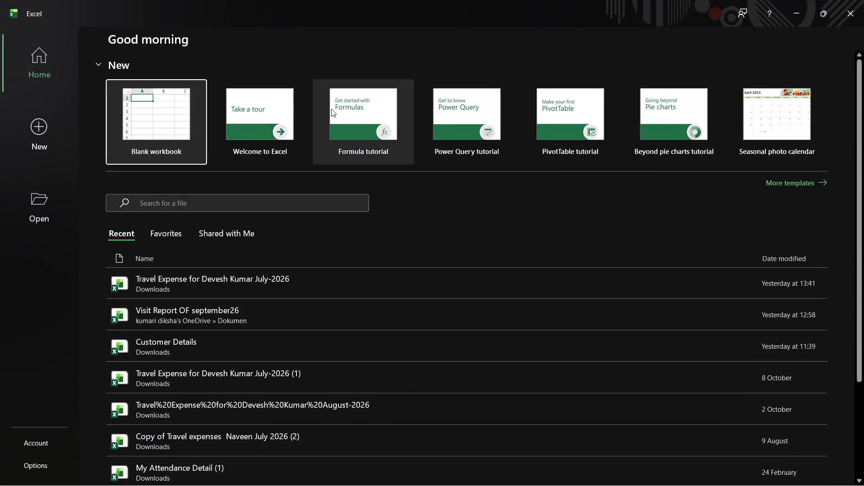
left_click(163, 119)
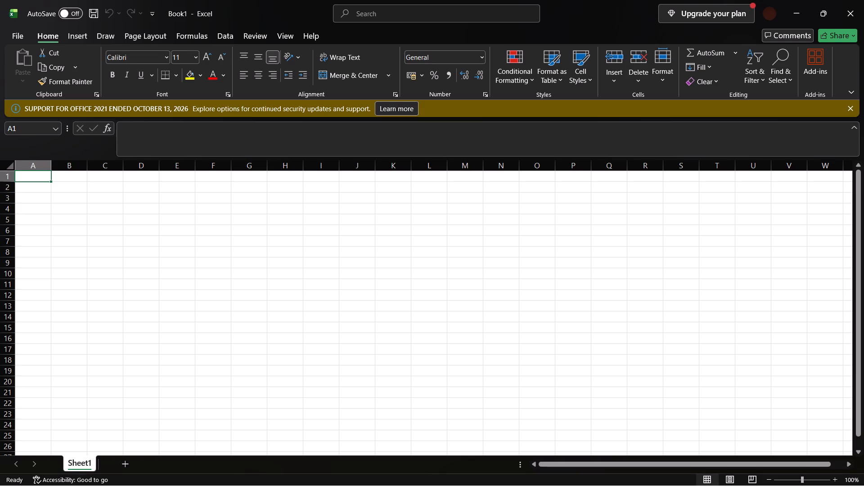
Increase the heights of rows 1 and 2 and widen columns B, C and D, making C the widest and D about 17 wide.
left_click_drag(7, 190, 8, 203)
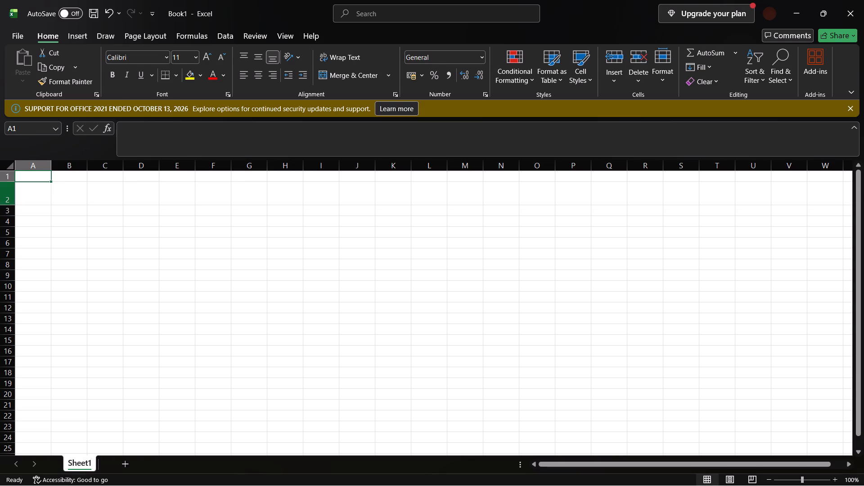
left_click_drag(86, 164, 112, 172)
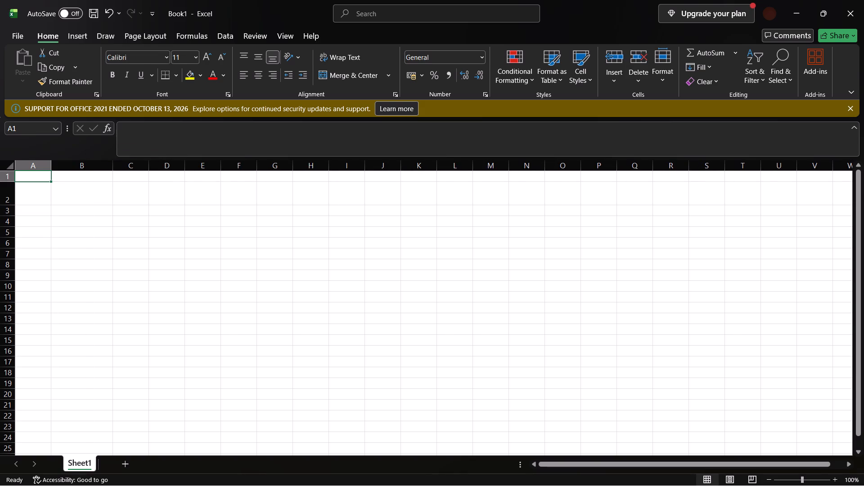
left_click_drag(148, 166, 191, 157)
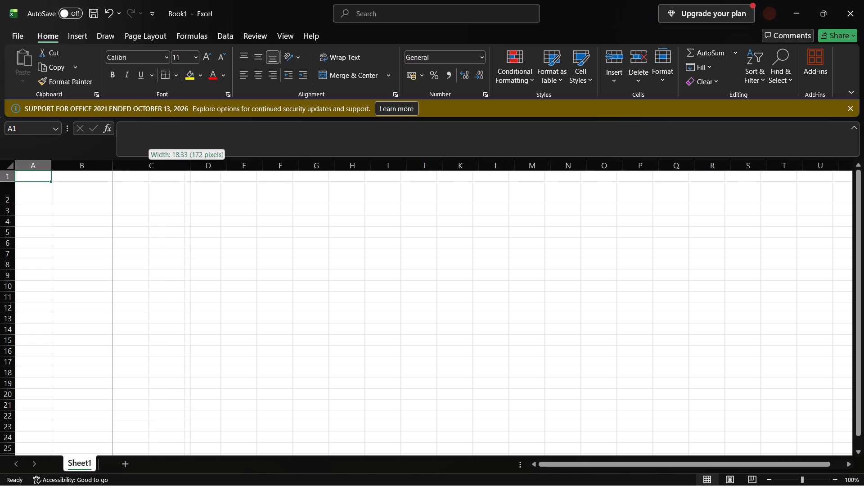
left_click_drag(191, 157, 221, 149)
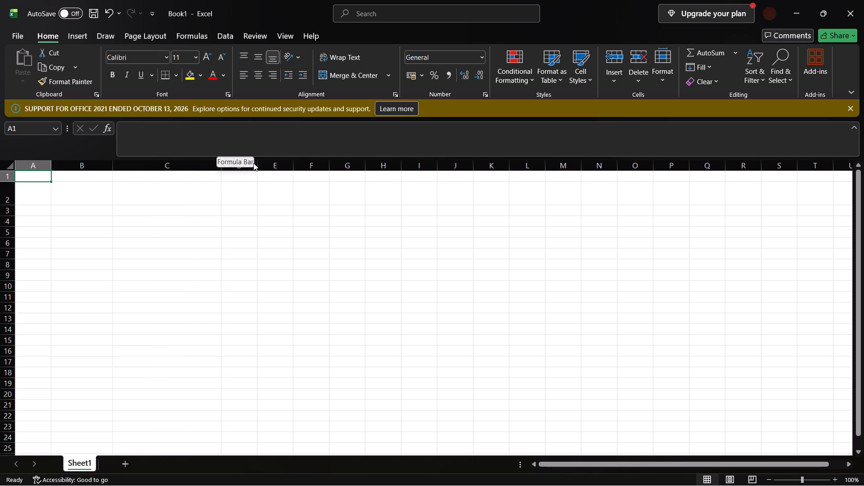
left_click_drag(257, 162, 291, 163)
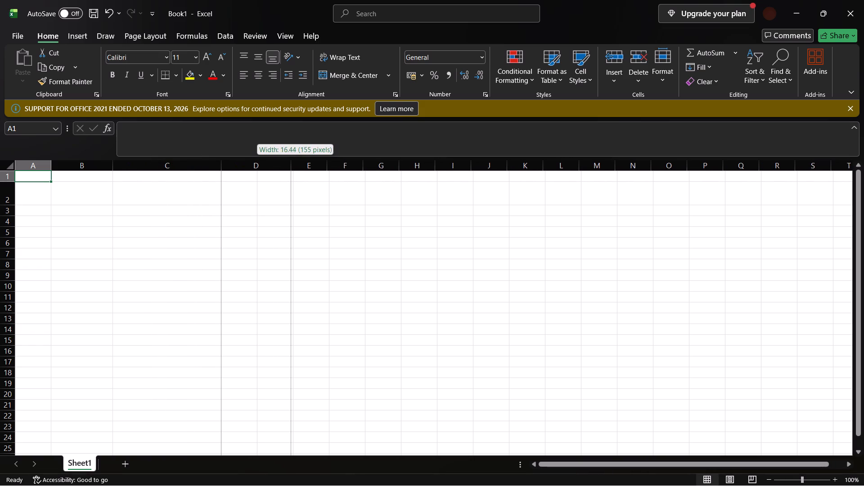
left_click_drag(291, 163, 292, 163)
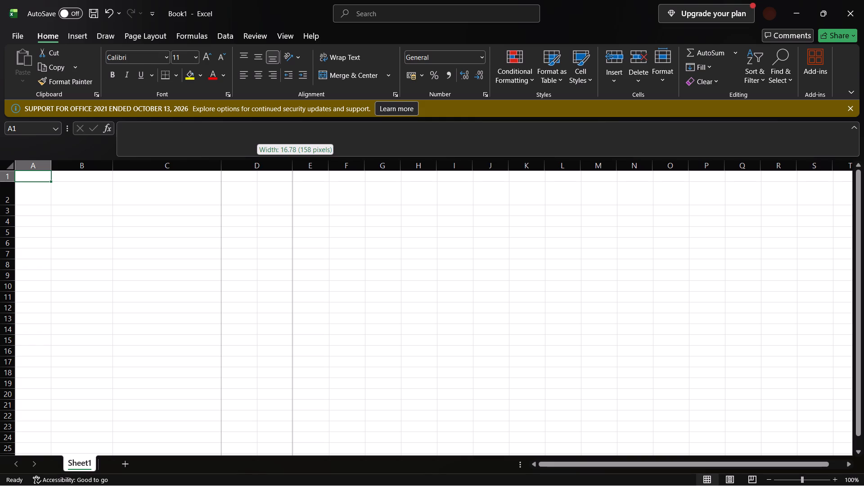
left_click_drag(292, 163, 293, 163)
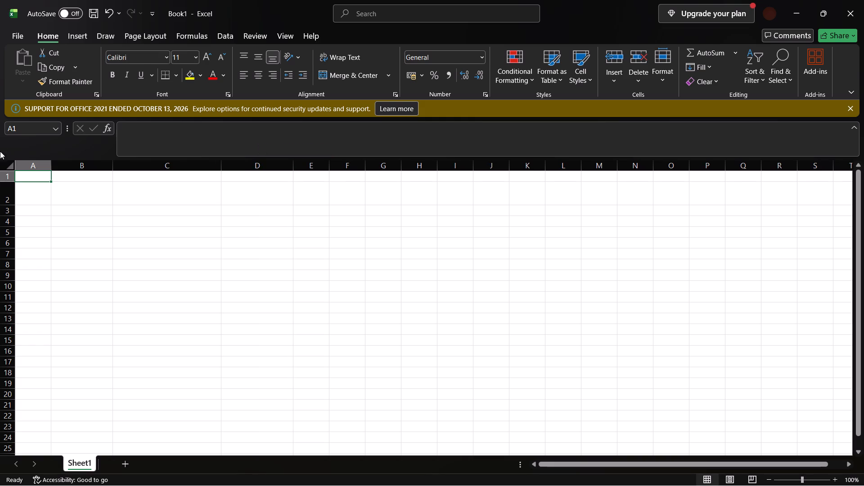
left_click_drag(10, 179, 9, 185)
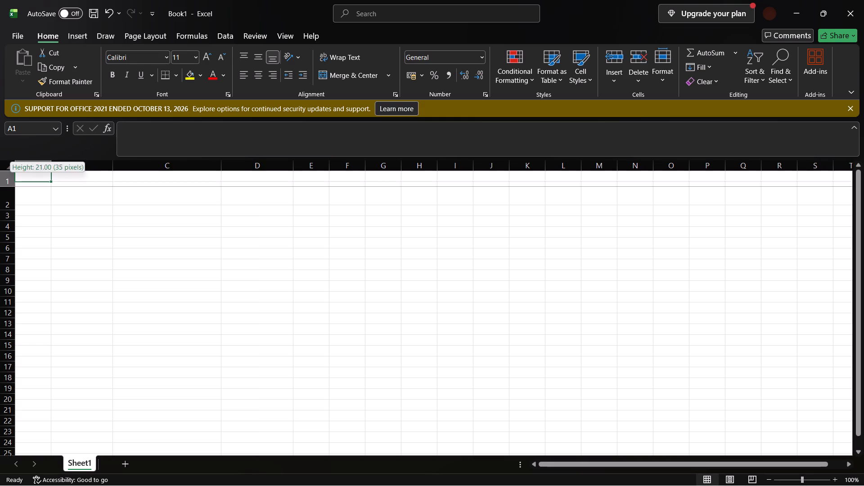
left_click_drag(9, 185, 9, 187)
Merge and center cells A1 to D1 and enter the title "Expenses".
left_click_drag(39, 180, 244, 183)
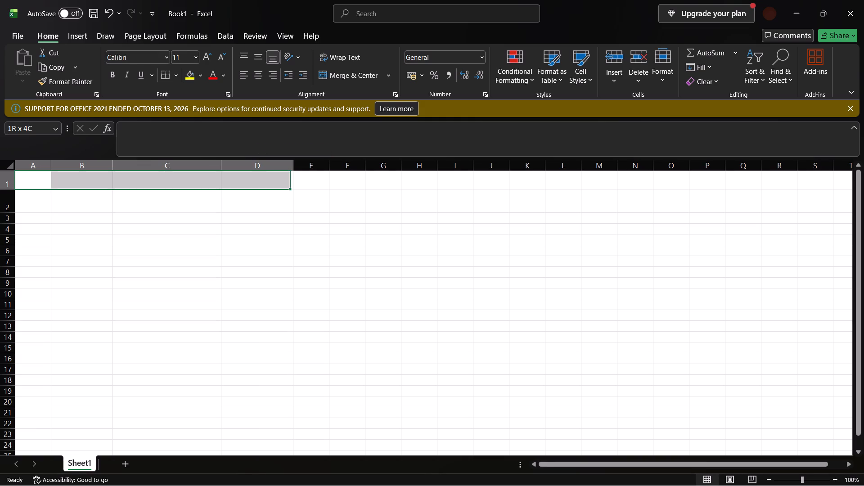
left_click_drag(244, 183, 247, 183)
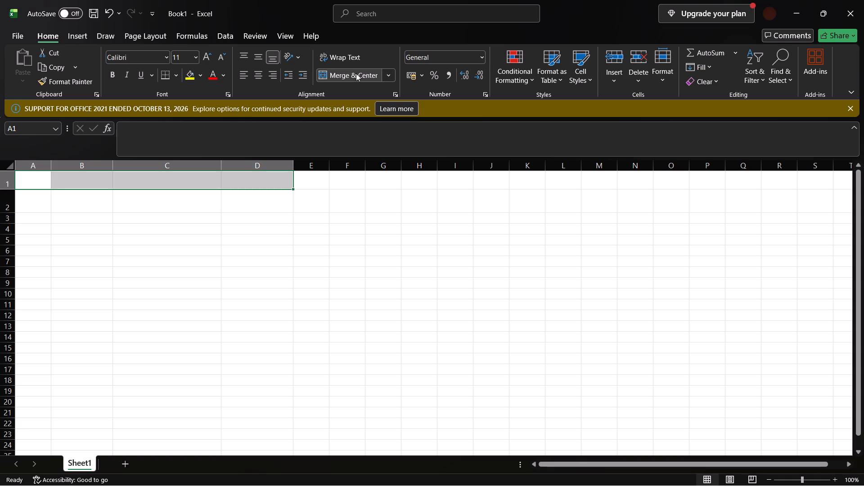
left_click(356, 73)
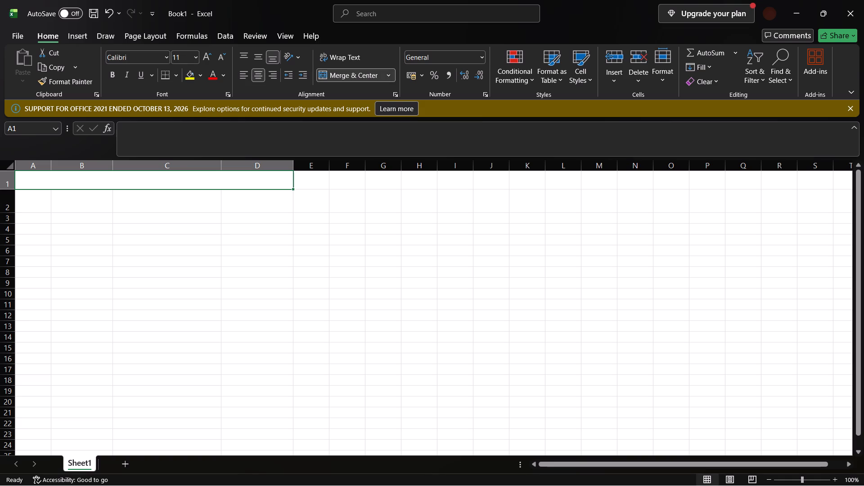
type("Expenses")
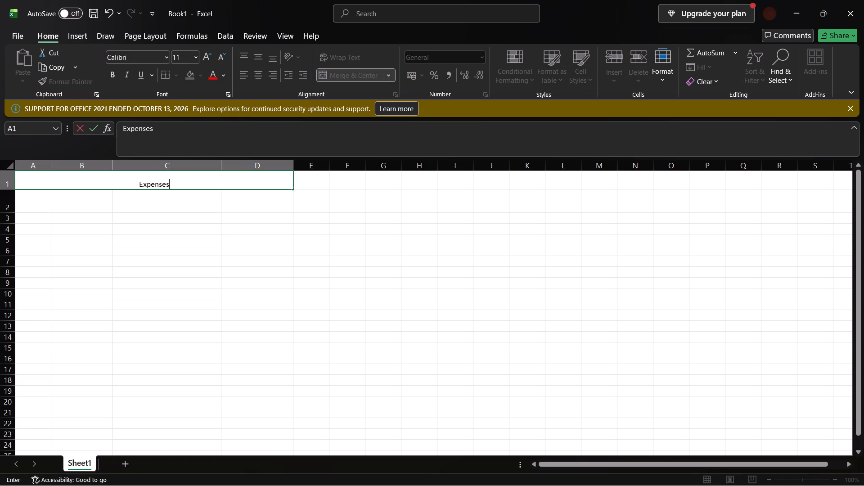
key("Down")
Enter the column heading "Sl No." in cell A2.
type("Sl")
type("no")
key("BackSpace")
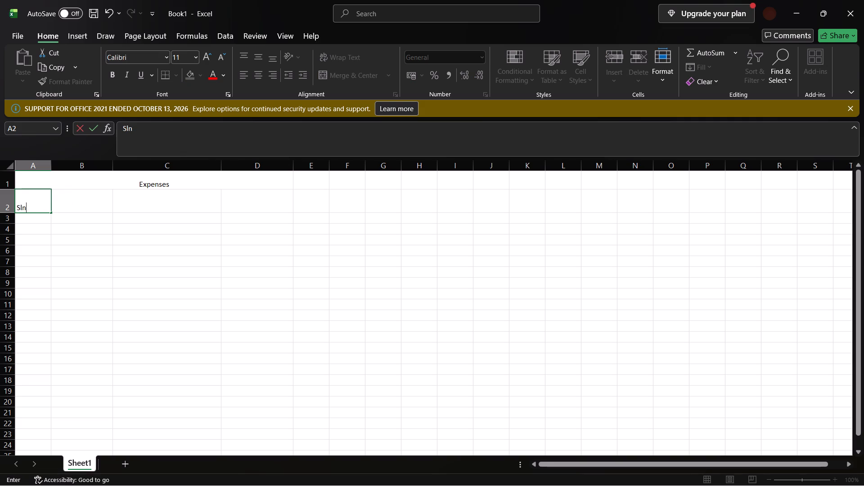
key("BackSpace")
key("space")
key("shift+n")
type("o.")
key("Down")
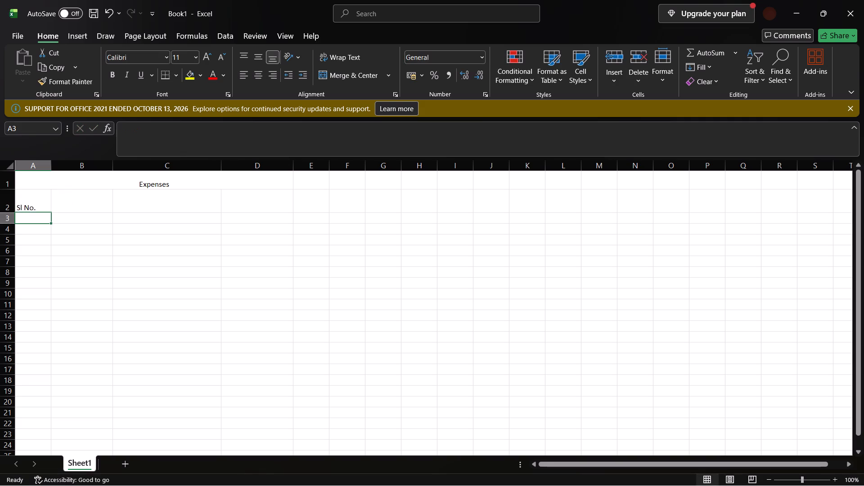
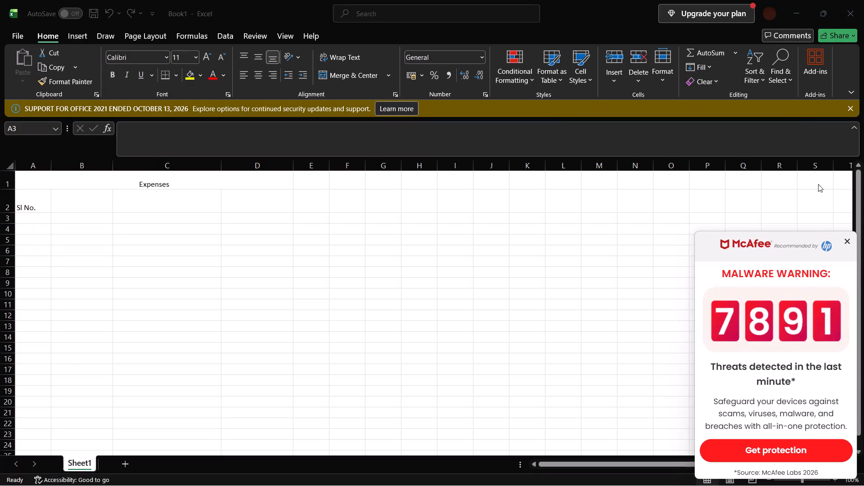
Dismiss the McAfee malware warning pop-up.
left_click(847, 239)
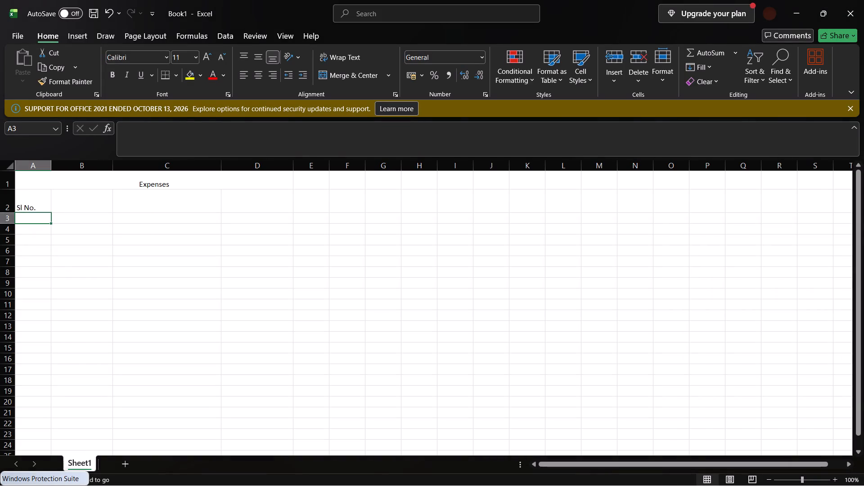
Align the contents of cells A1 to D24 to the middle vertically and center them horizontally.
left_click(32, 199)
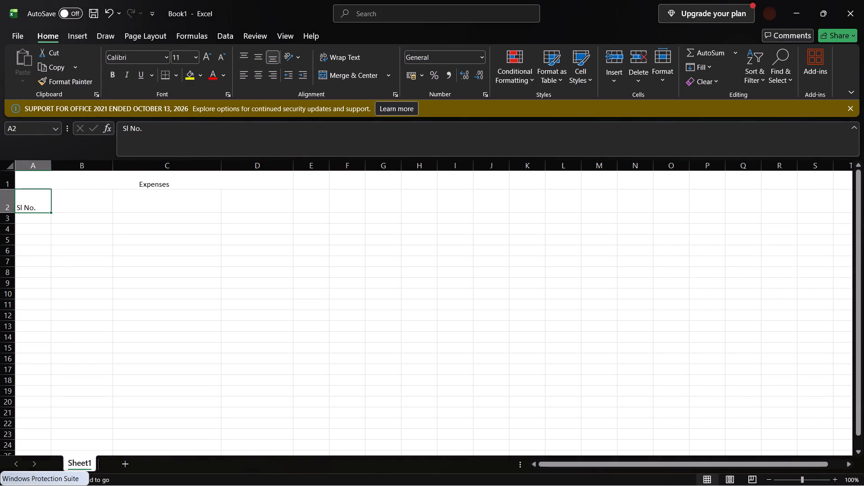
left_click_drag(40, 174, 324, 375)
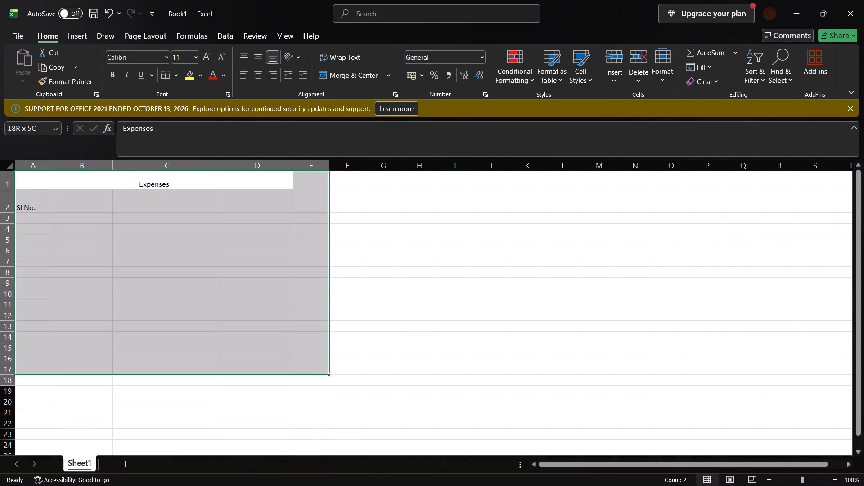
left_click_drag(324, 375, 284, 293)
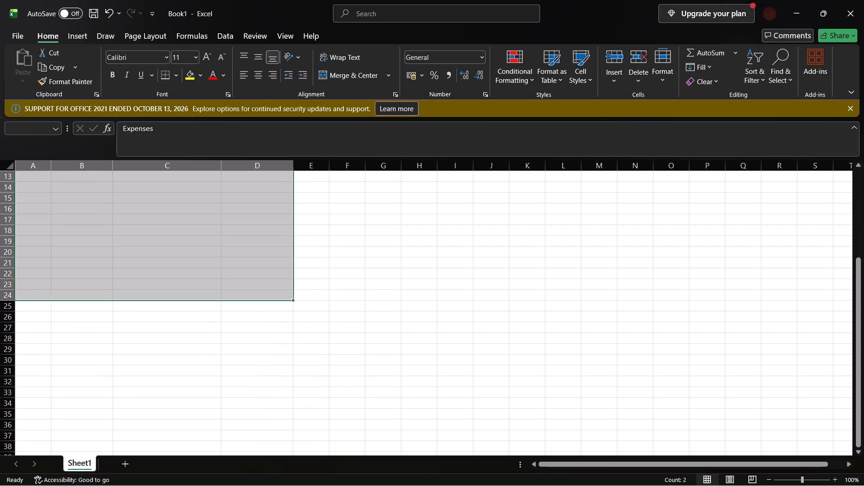
left_click(252, 54)
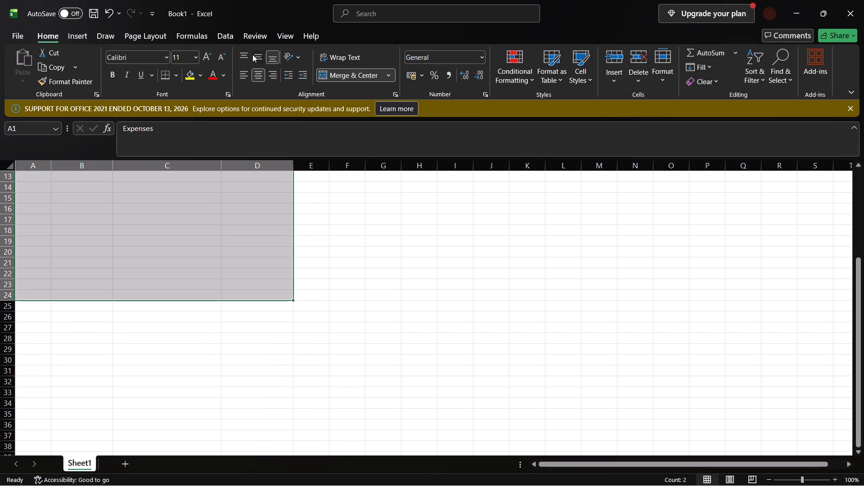
scroll(285, 270, "up", 1)
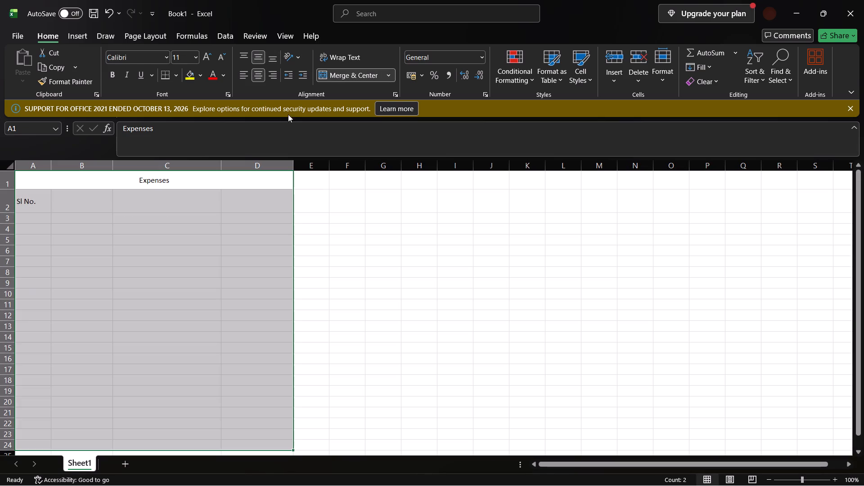
left_click(256, 71)
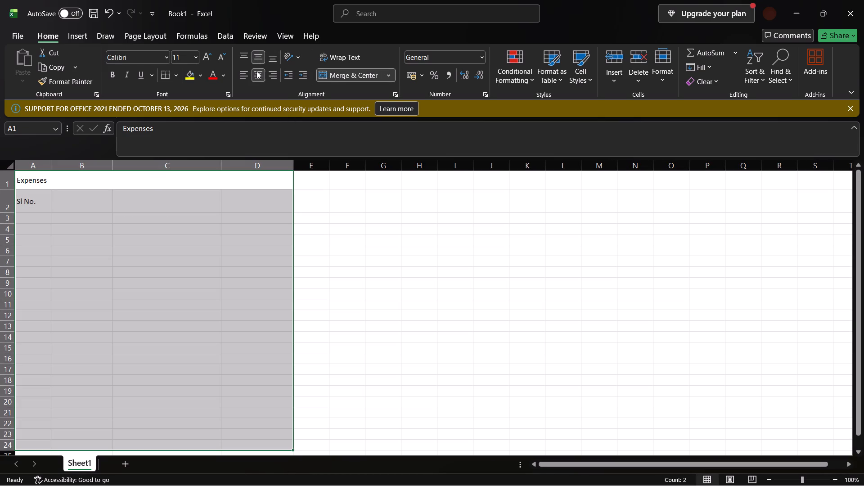
left_click(256, 71)
left_click(326, 307)
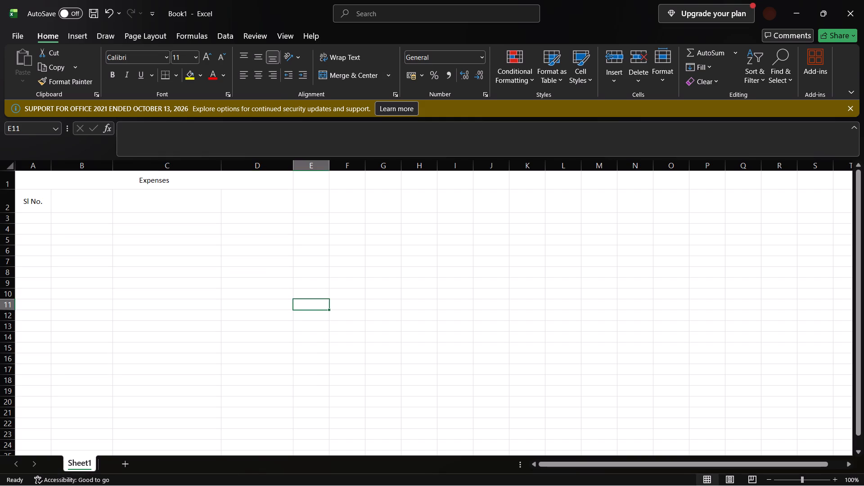
Narrow column A to a width of about 6.67.
left_click(51, 163)
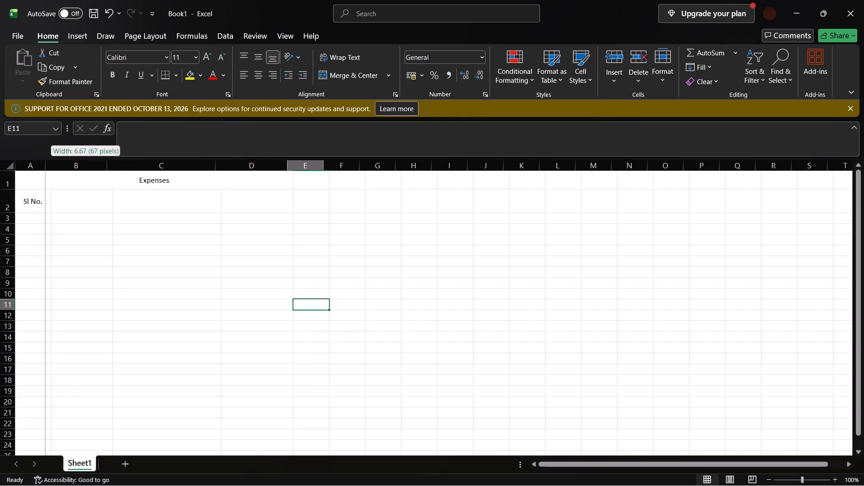
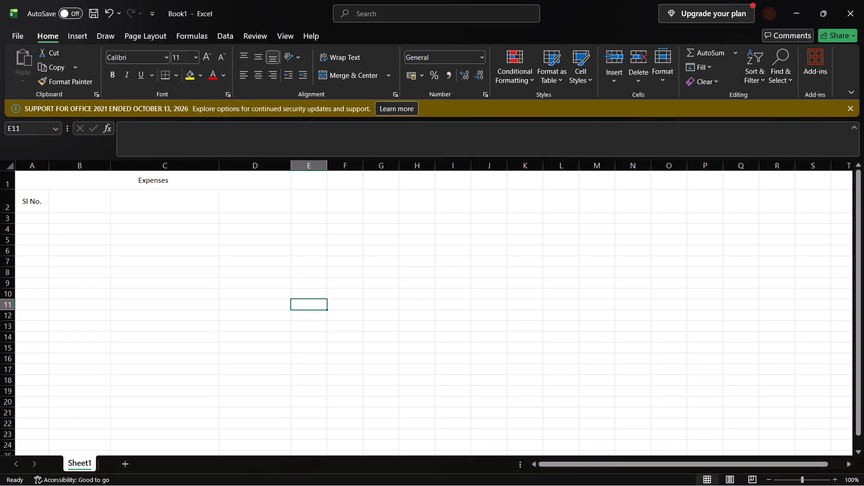
Narrow column A a little more to fit the Sl No. heading and widen column B slightly.
left_click_drag(50, 164, 45, 164)
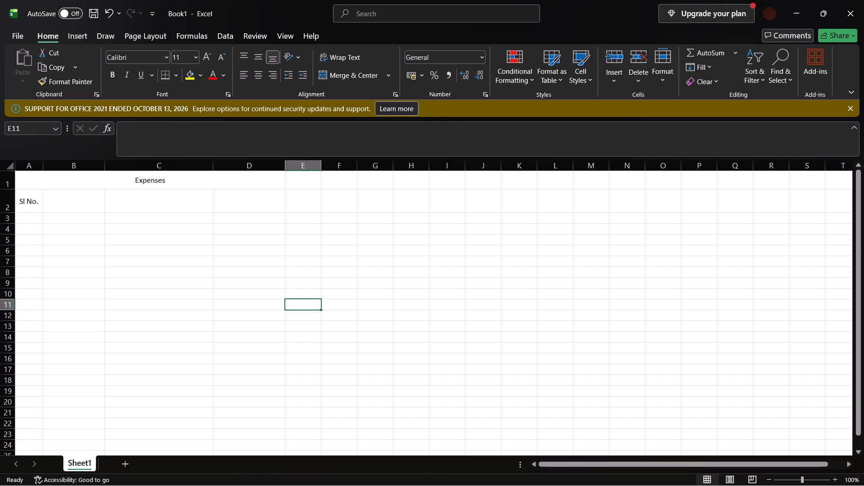
left_click_drag(105, 165, 117, 164)
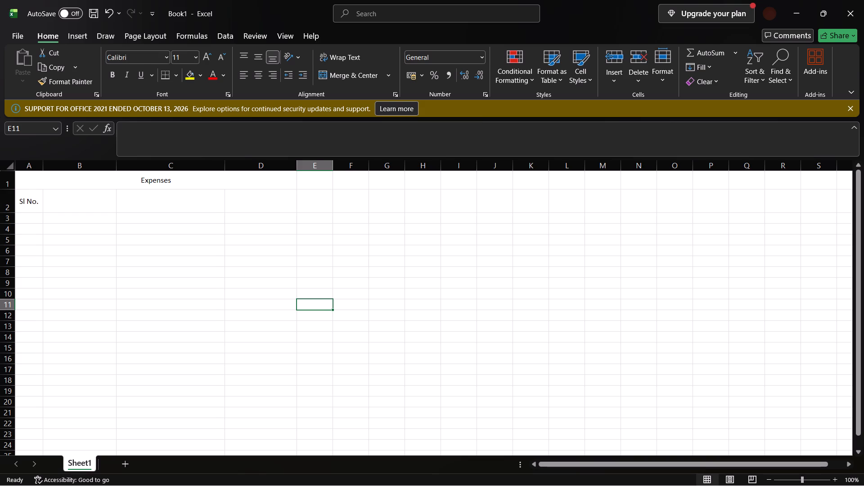
Enter the headings Where Spend, Amount and Period in cells B2 to D2.
left_click(76, 198)
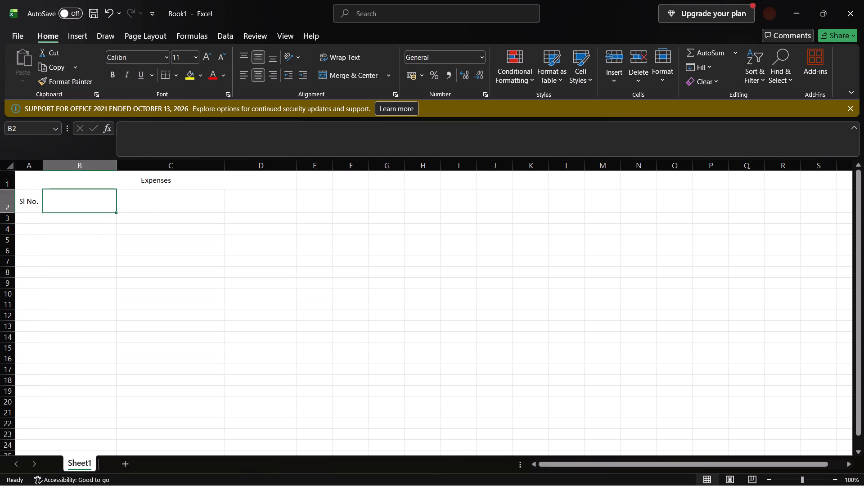
type("Where")
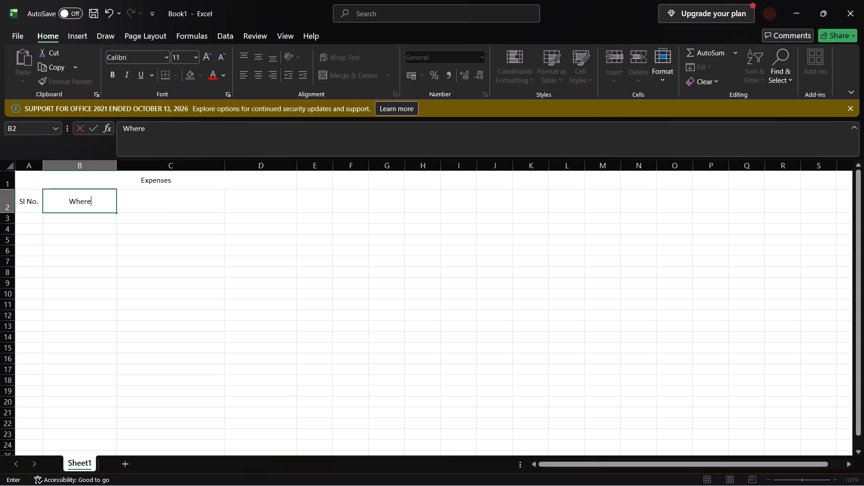
key("space")
type("Spend")
key("Right")
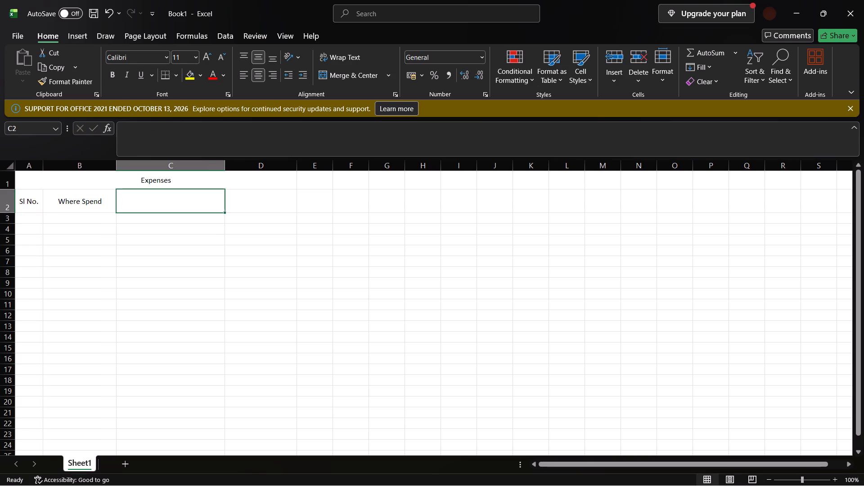
type("Amount")
key("Right")
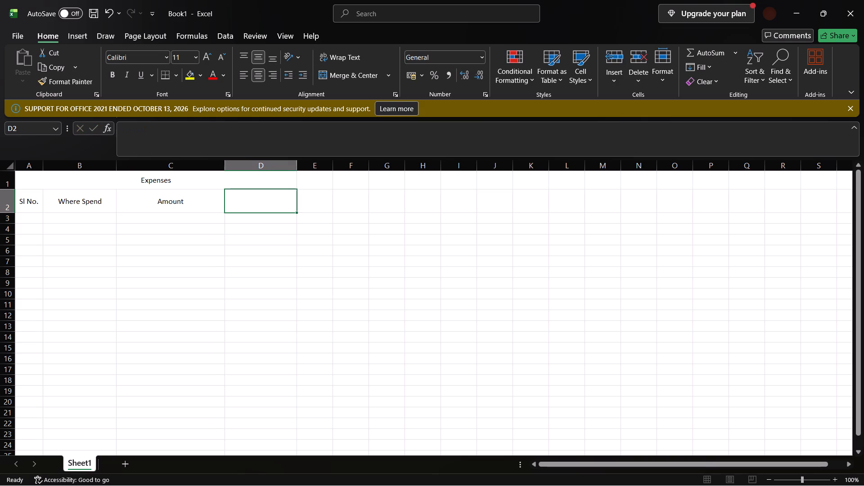
type("Period")
key("Down")
Start the first expense row with serial number 1 in A3 and Tution Fees in B3.
key("Left")
key("Left")
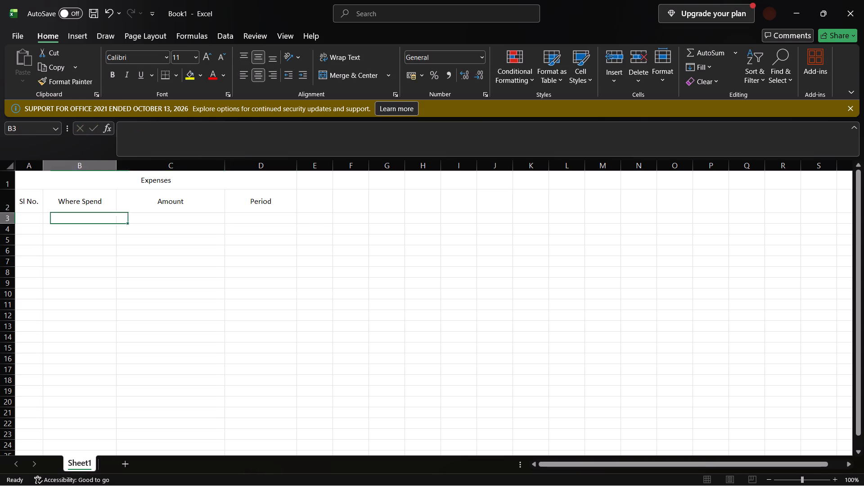
key("Left")
key("1")
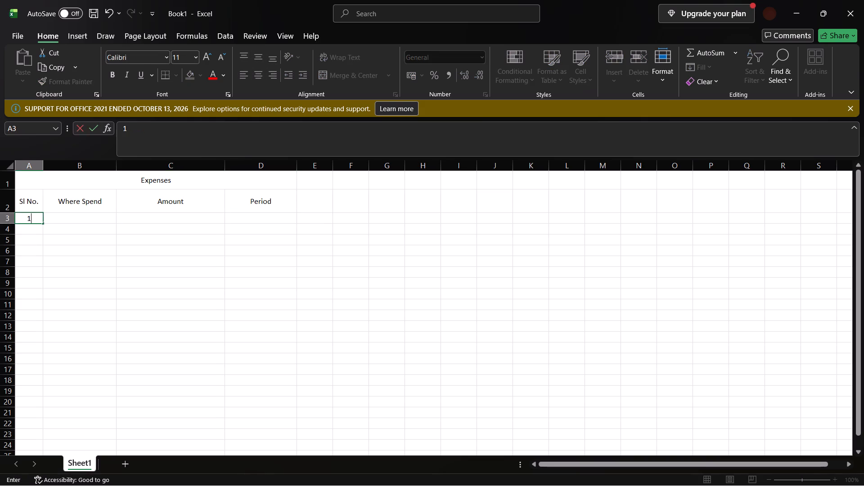
key("period")
key("Right")
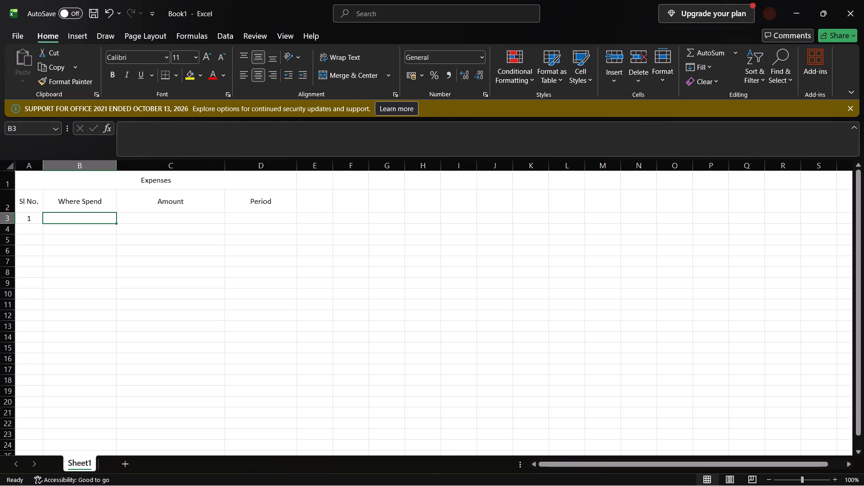
type("Tution Fees")
key("Right")
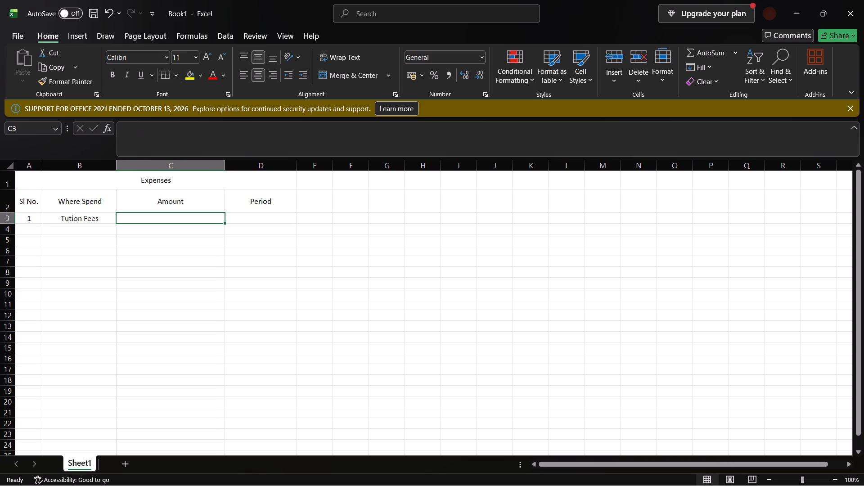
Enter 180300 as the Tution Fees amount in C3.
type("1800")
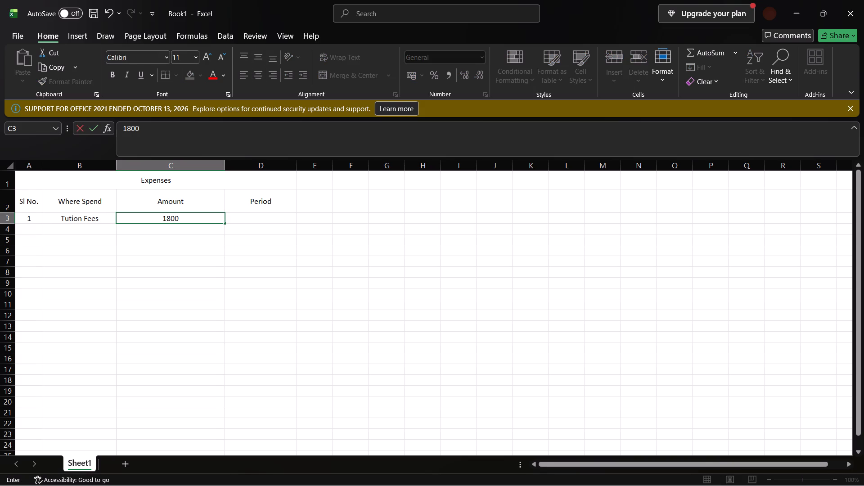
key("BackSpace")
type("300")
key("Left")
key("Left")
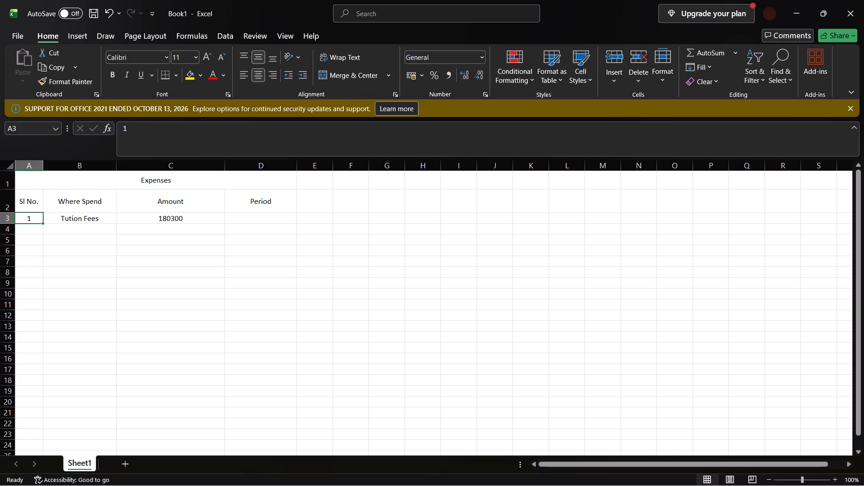
Set the Tution Fees amount in C3 to 180,300 with a comma separator and enter 1st Year as its period in D3.
key("Right")
key("Right")
key("BackSpace")
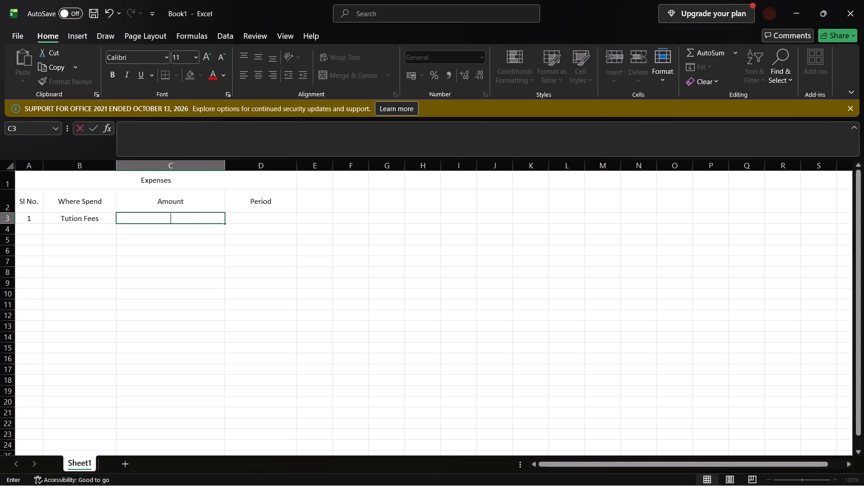
type("180")
key("comma")
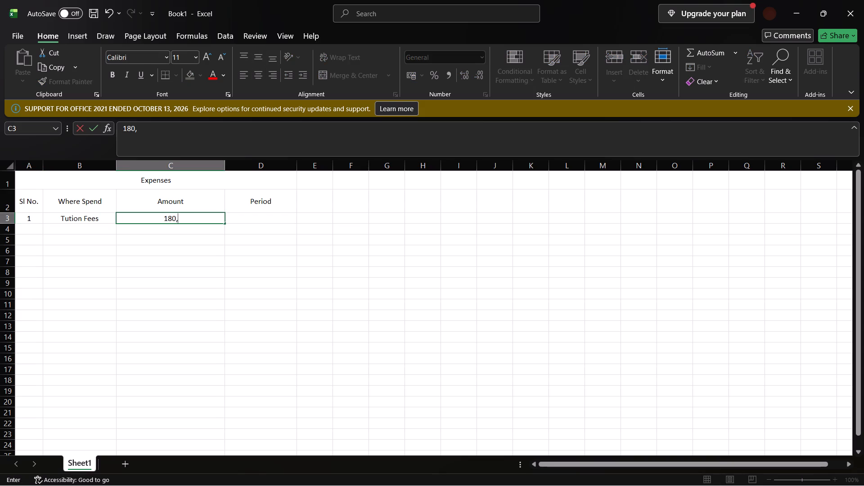
type("300")
key("Right")
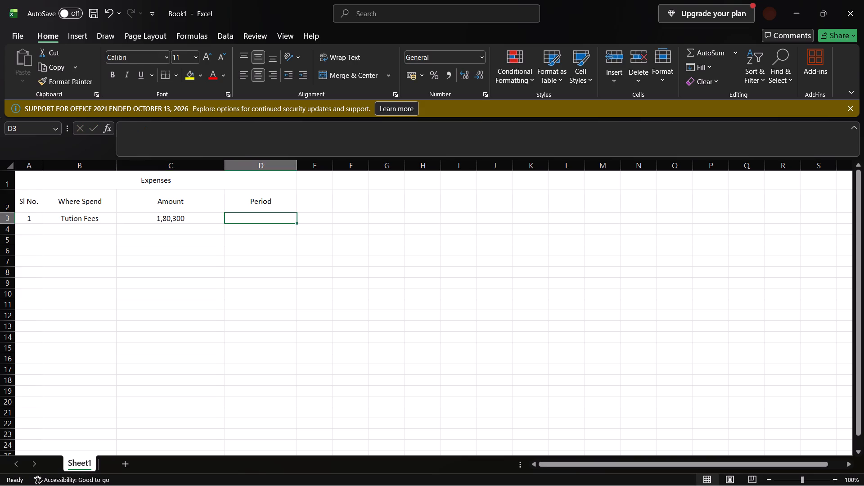
type("1st")
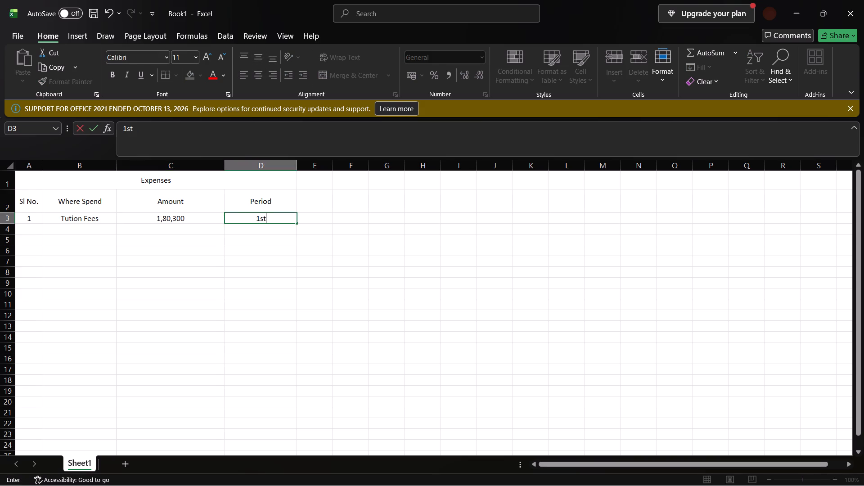
key("space")
type("Year")
key("Down")
Enter serial number 2, Hostel and the amount 84,000 in cells A4 to C4.
key("Left")
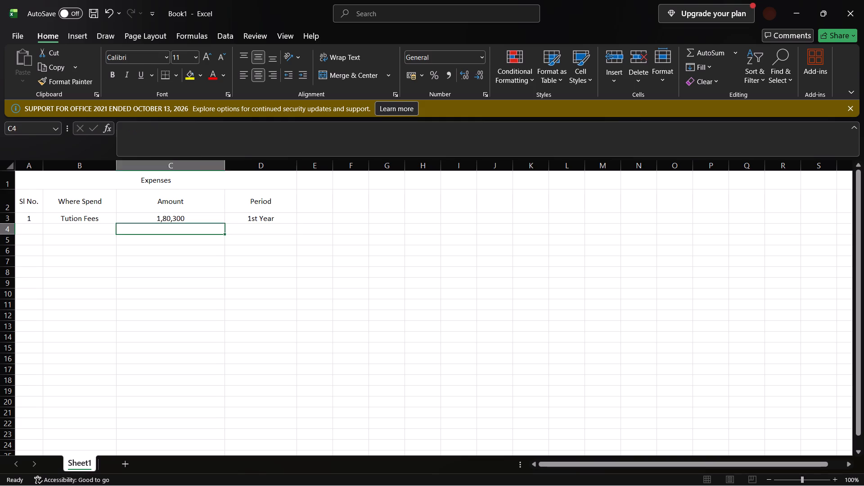
key("Left")
key("Left")
key("2")
key("Right")
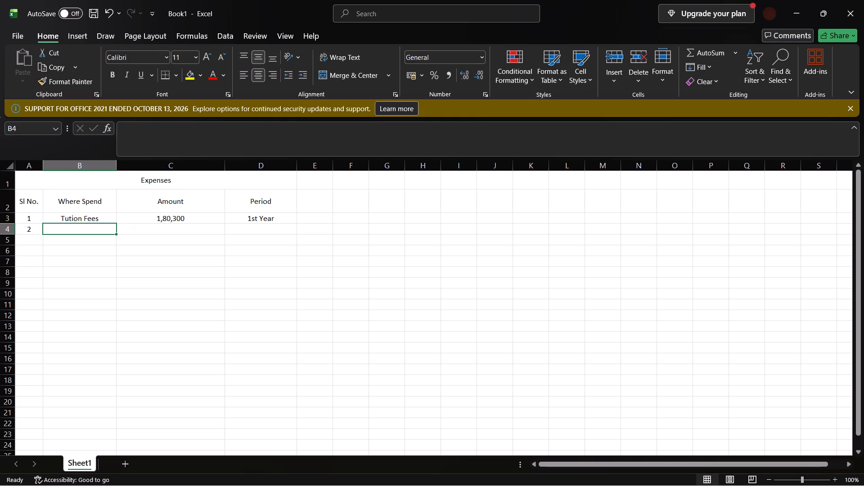
type("Hostrl")
key("BackSpace")
key("BackSpace")
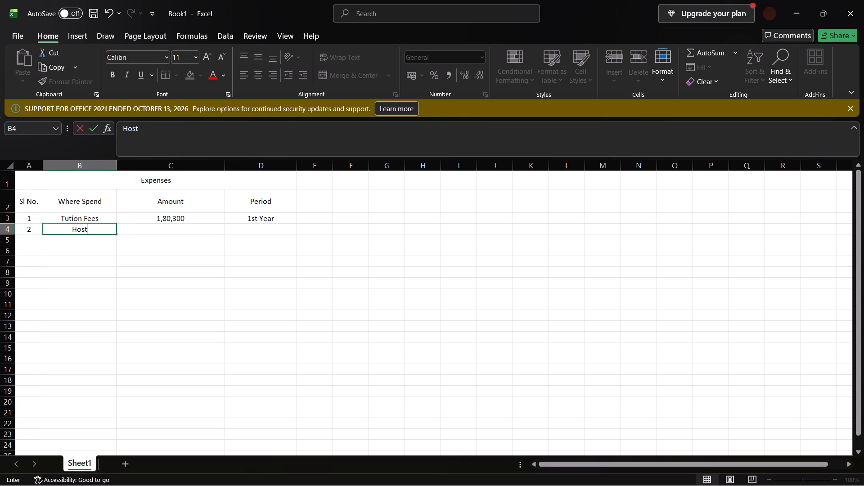
type("el")
key("Right")
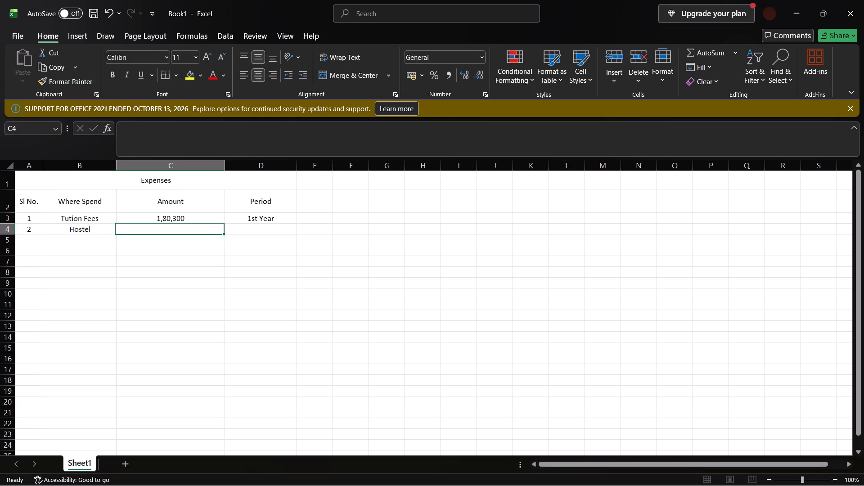
type("84000")
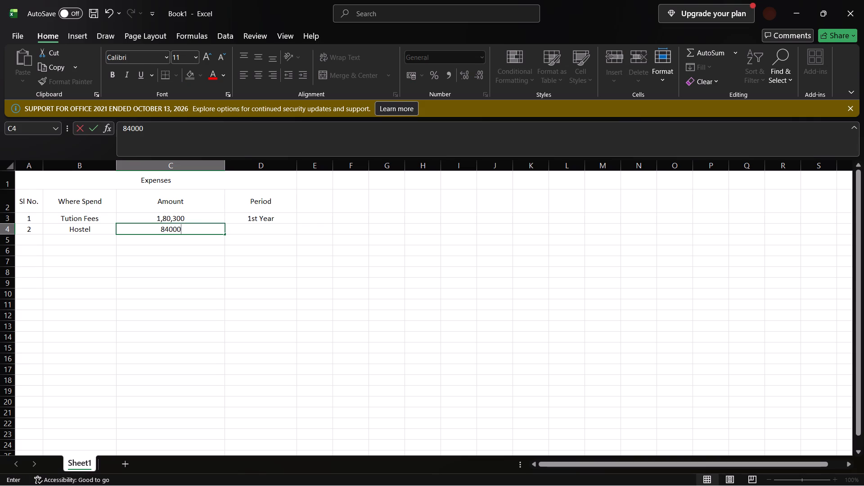
key("BackSpace")
key("BackSpace")
key("BackSpace")
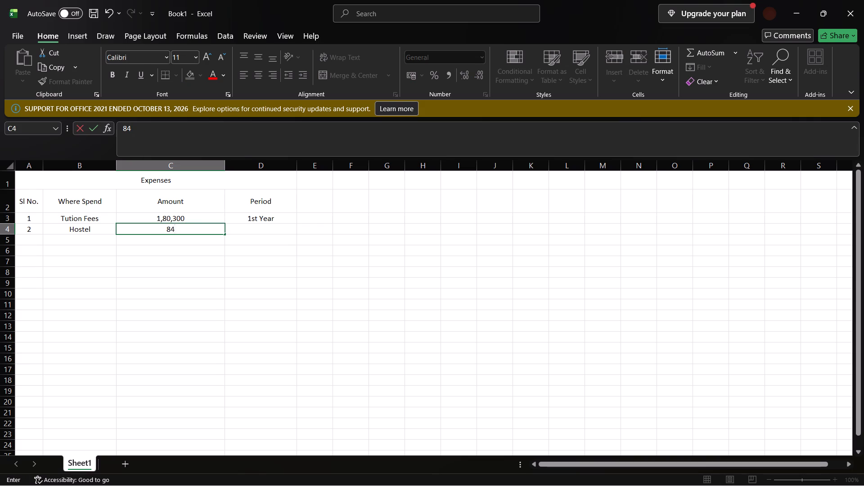
type(",000")
key("Right")
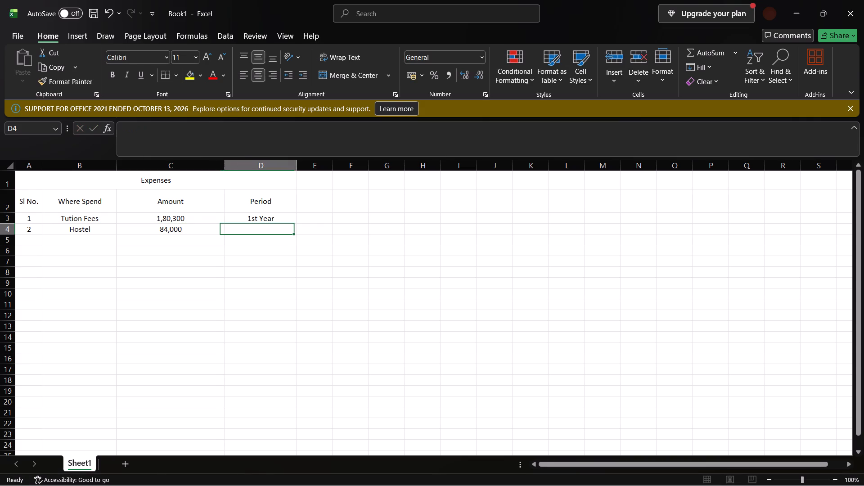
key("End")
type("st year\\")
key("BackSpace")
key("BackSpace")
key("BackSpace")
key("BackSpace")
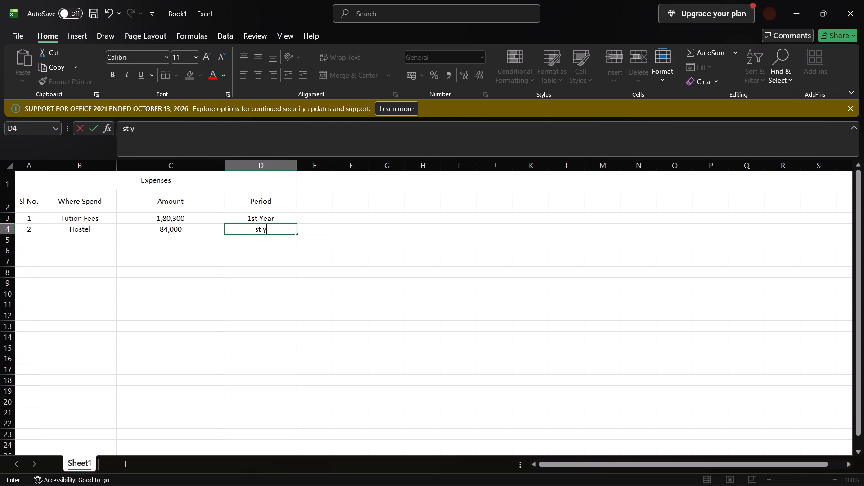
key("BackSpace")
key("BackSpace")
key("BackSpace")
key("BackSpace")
Enter 1st Year as the Hostel period in D4.
key("1")
type("st")
key("space")
type("Year")
key("Down")
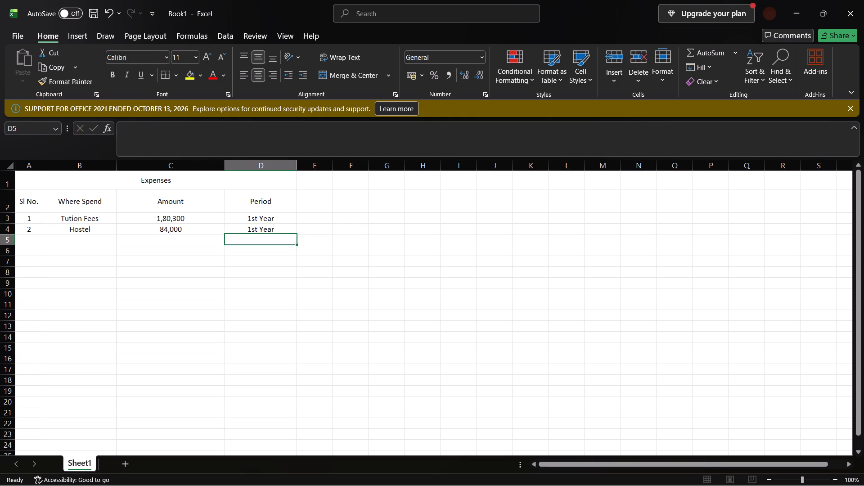
Start the third expense row with serial number 3 in A5 and Exam fees in B5.
key("Left")
key("Left")
key("Left")
key("3")
key("Right")
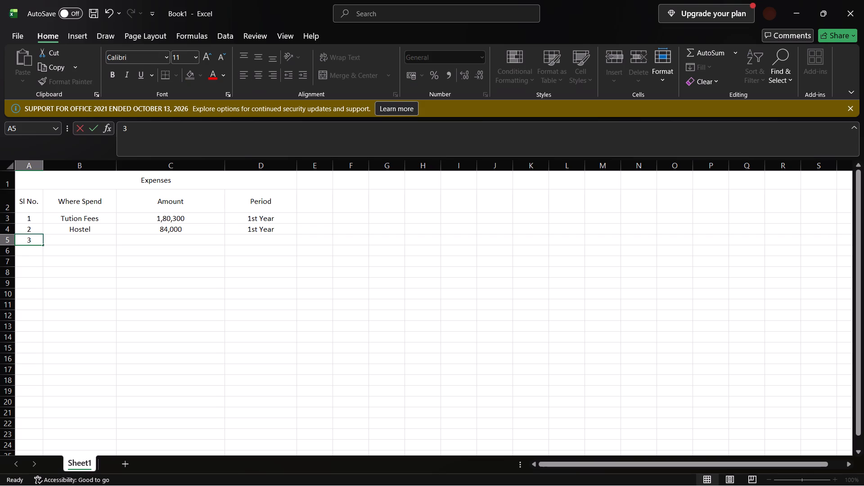
type("Exam")
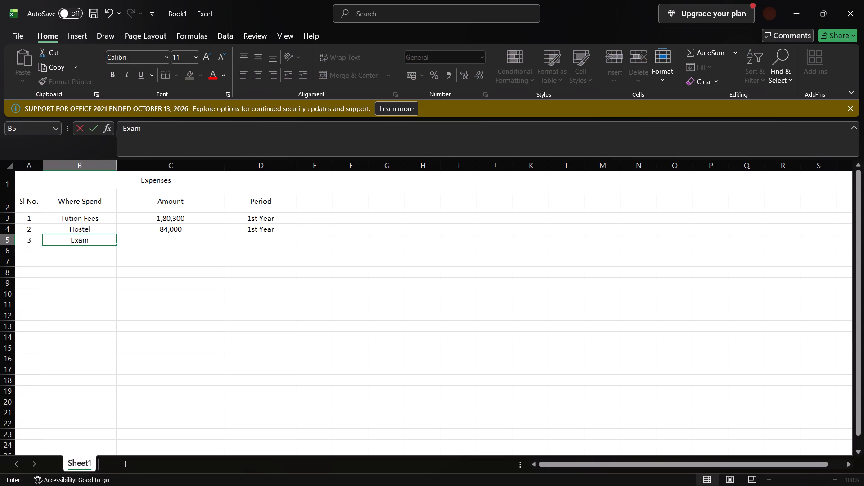
key("space")
type("fees")
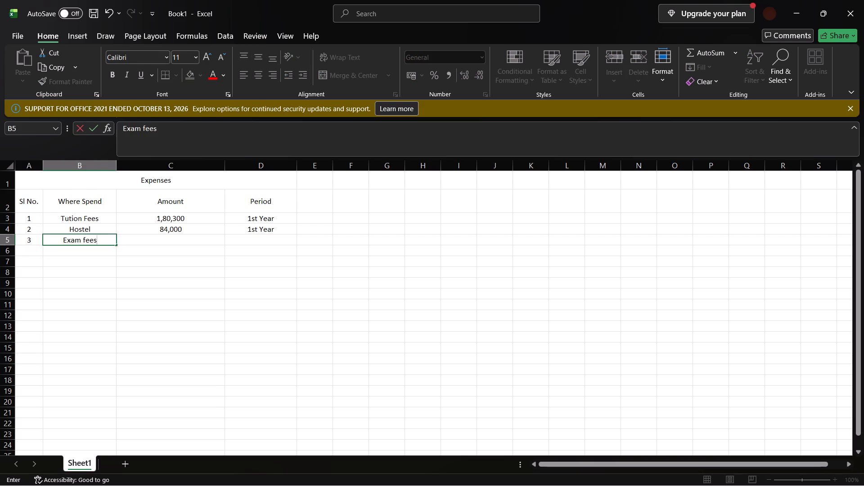
key("Right")
Enter 7,500 with a comma separator as the Exam fees amount in C5.
type("7500")
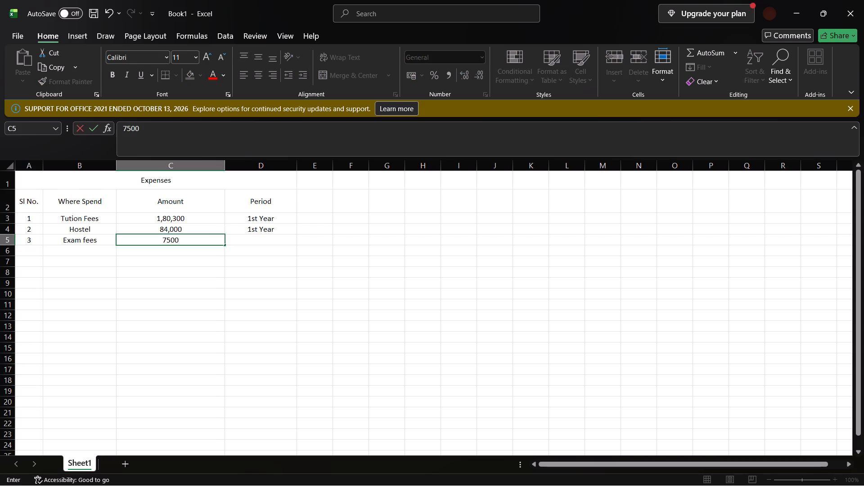
key("BackSpace")
key("BackSpace")
key("BackSpace")
type(",00")
key("BackSpace")
key("BackSpace")
type("500")
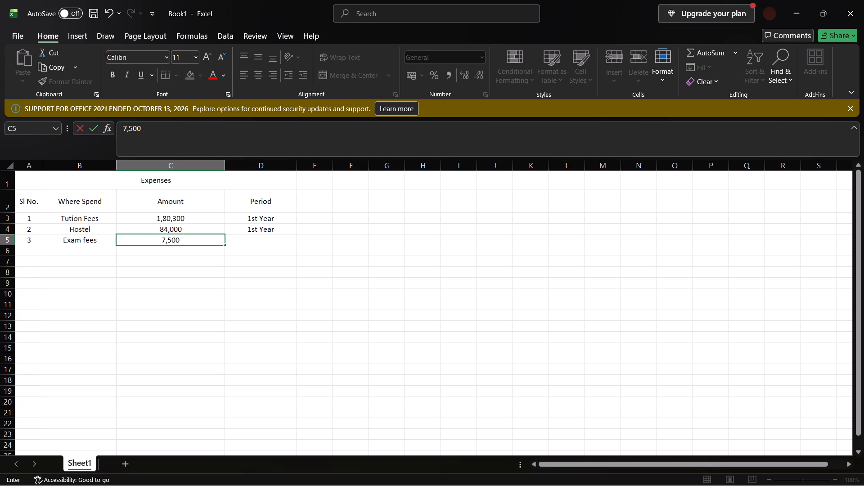
key("Right")
Enter 1st Year as the Exam fees period in D5.
key("Right")
key("Left")
key("End")
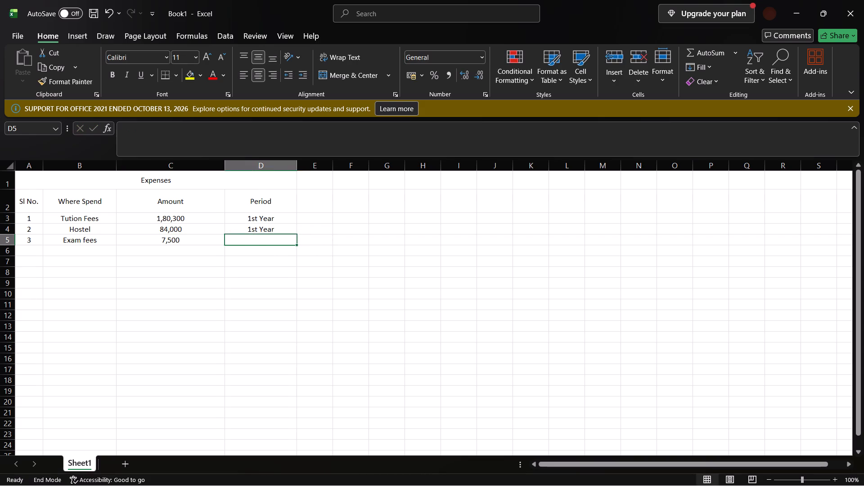
key("1")
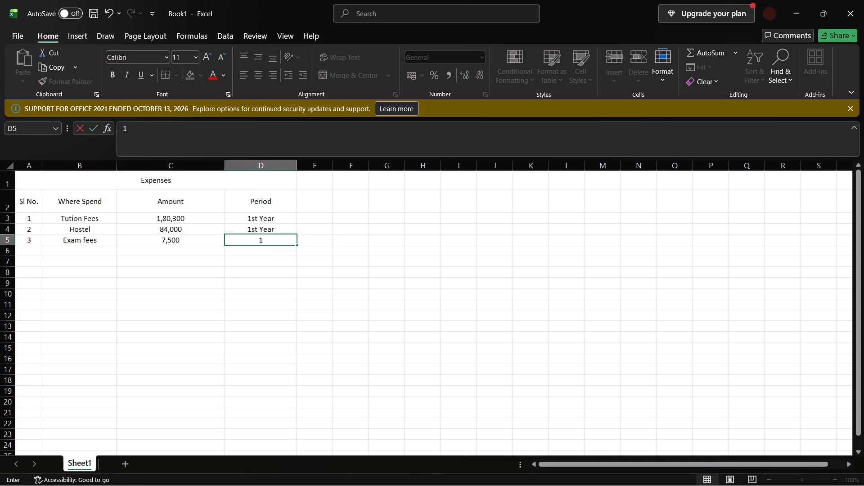
type("st Y")
type("ear")
Start the fourth expense row with serial number 4 in A6 and Miscelleneous in B6.
key("Down")
key("Left")
key("Left")
key("Left")
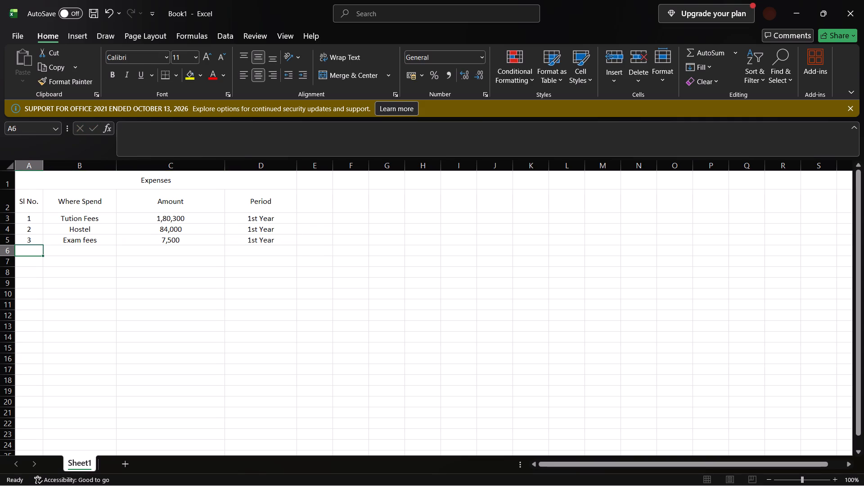
key("4")
key("Right")
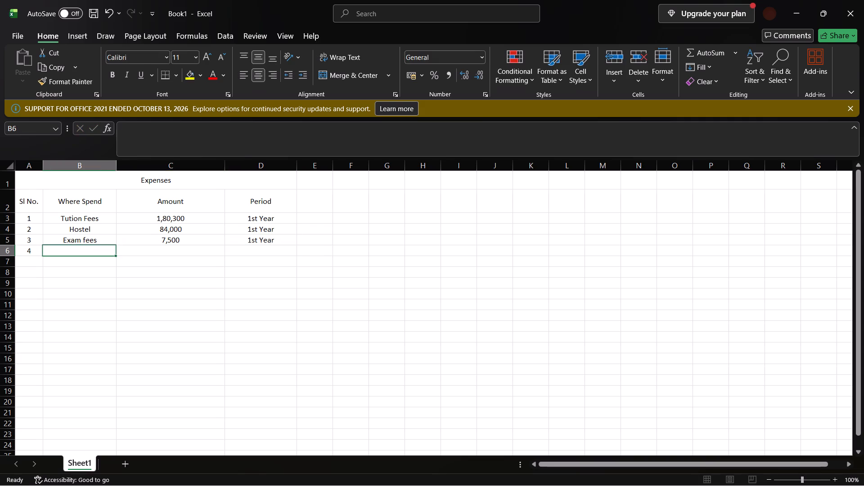
type("Miscellen")
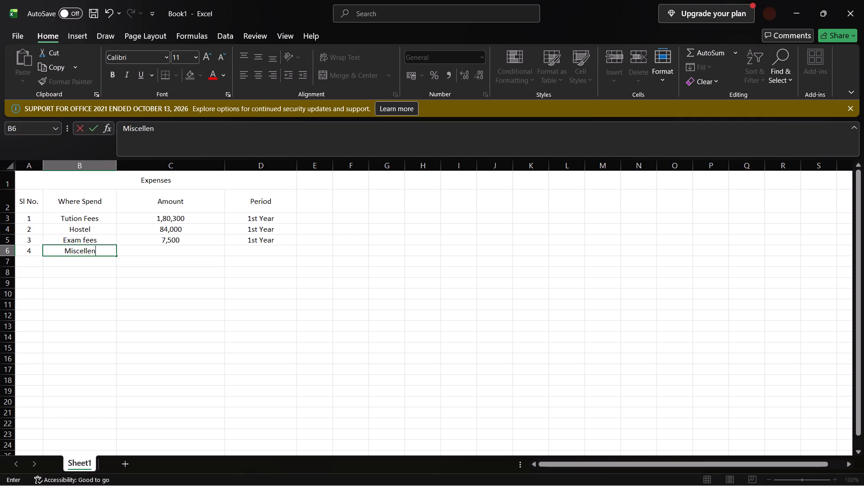
type("eous")
key("Right")
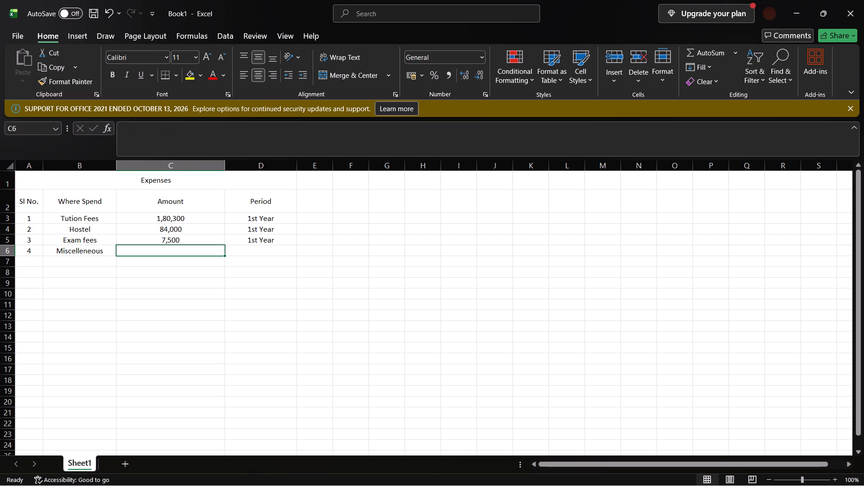
Enter 30,000 as the Miscelleneous amount in C6 and 1st Year as its period in D6.
type("30")
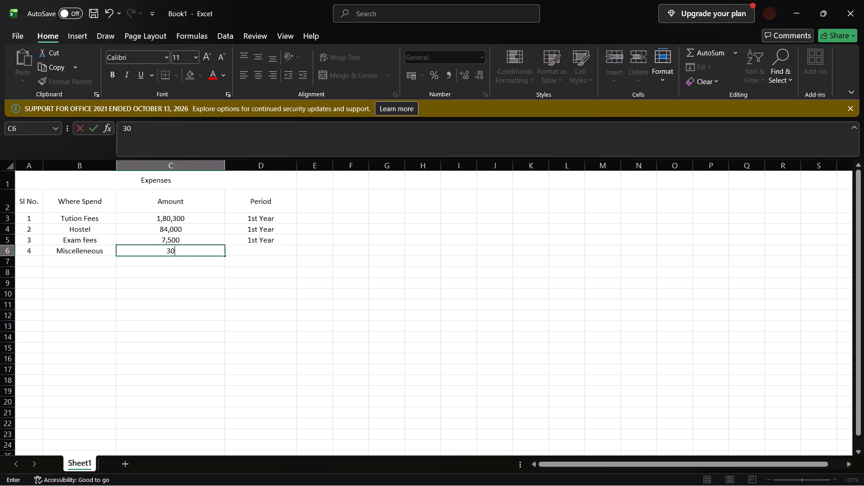
type(",00")
key("0")
key("Right")
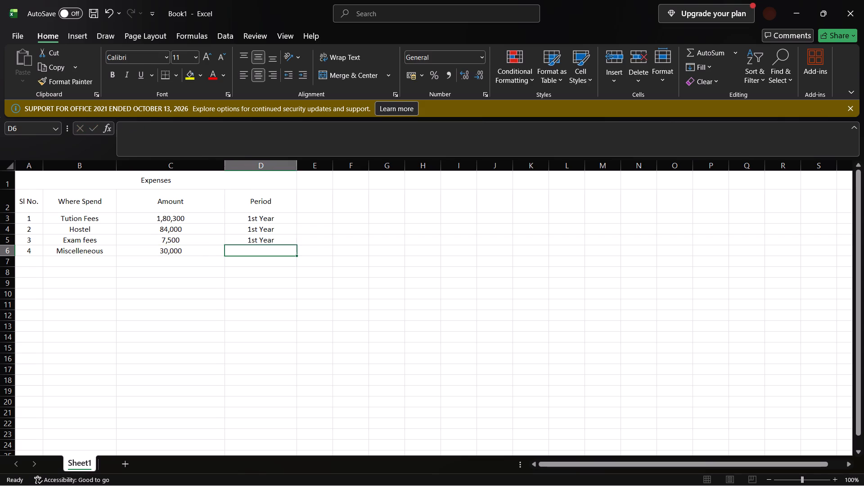
key("shift+exclam")
key("BackSpace")
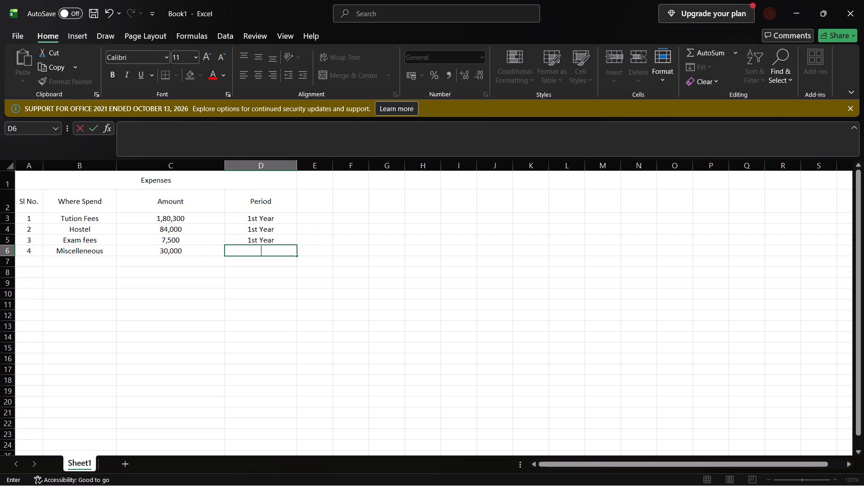
key("shift+exclam")
key("BackSpace")
type("1st Year")
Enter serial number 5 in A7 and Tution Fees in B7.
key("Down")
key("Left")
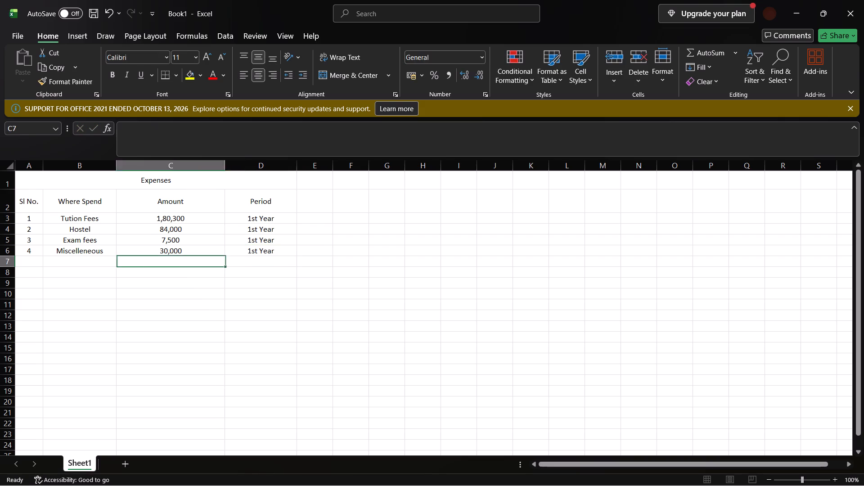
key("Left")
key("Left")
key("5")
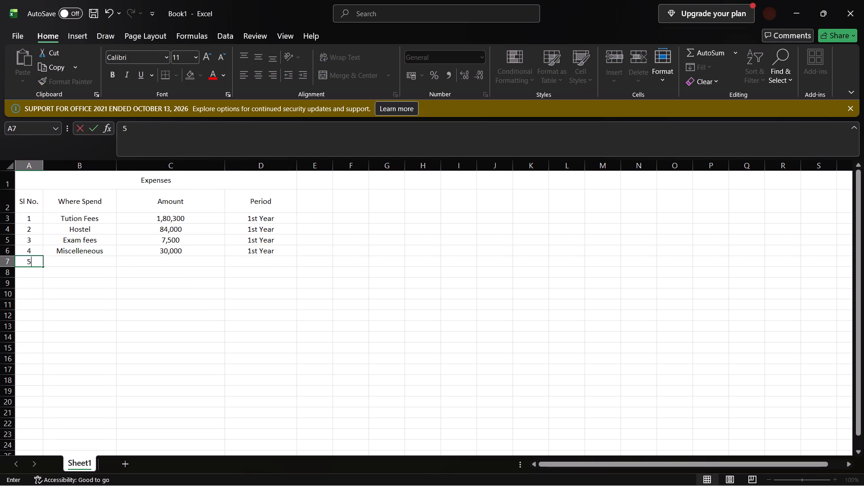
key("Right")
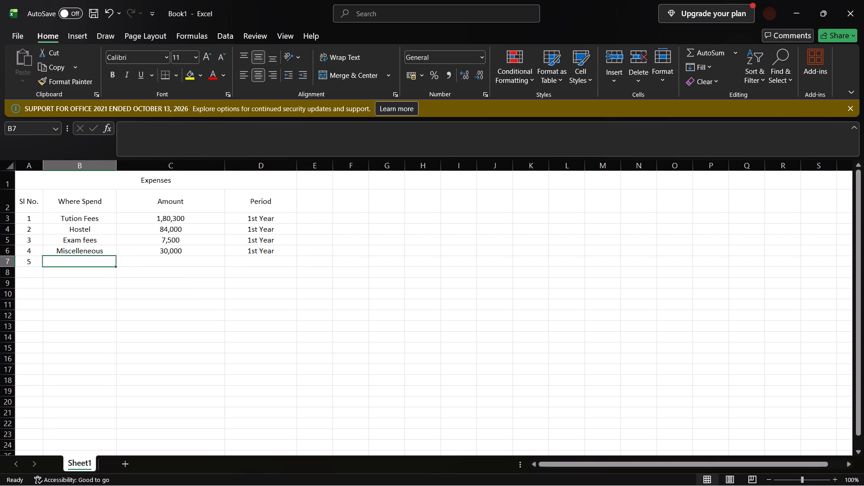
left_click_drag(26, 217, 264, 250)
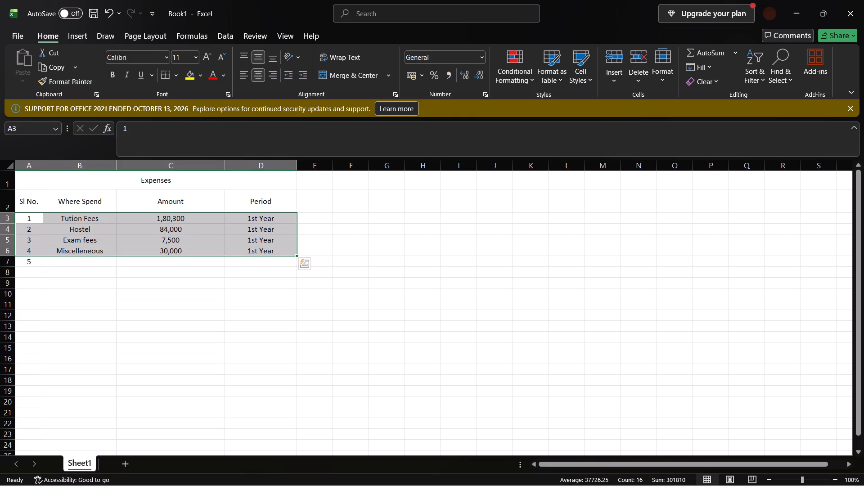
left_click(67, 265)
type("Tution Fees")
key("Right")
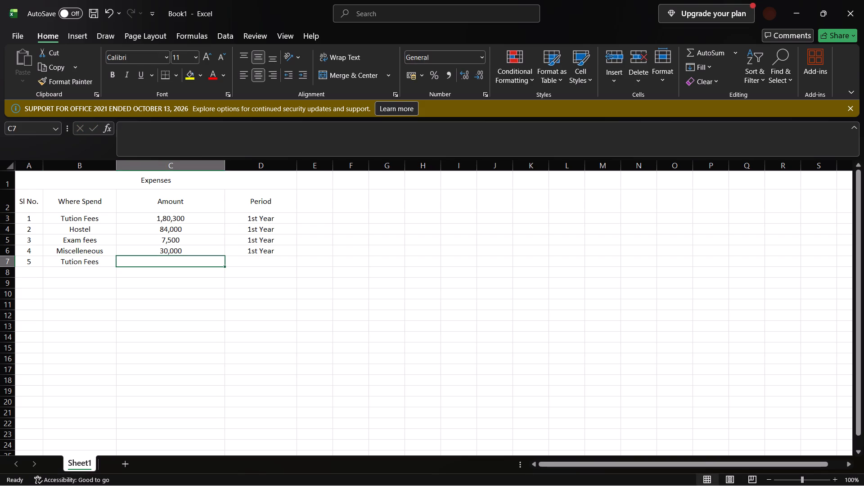
Copy the first-year Tution Fees row, A3 to D3, into row 7.
left_click_drag(22, 217, 269, 222)
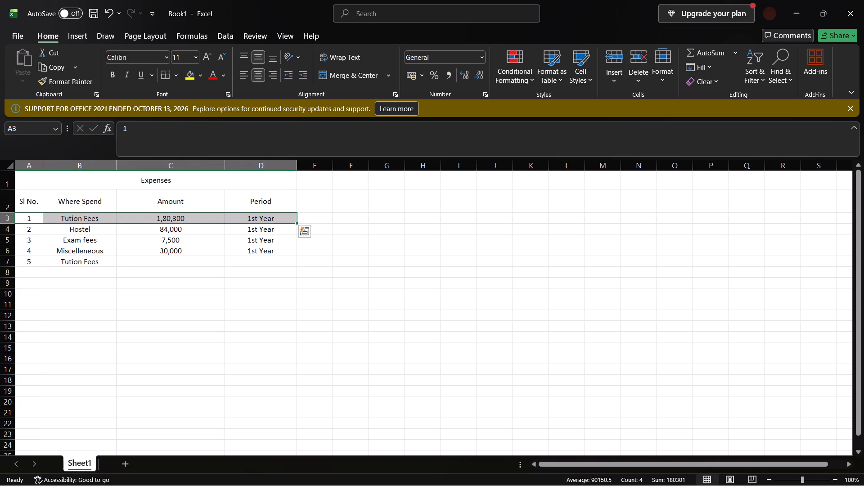
key("ctrl+v")
key("ctrl+c")
left_click_drag(31, 261, 230, 259)
key("ctrl+v")
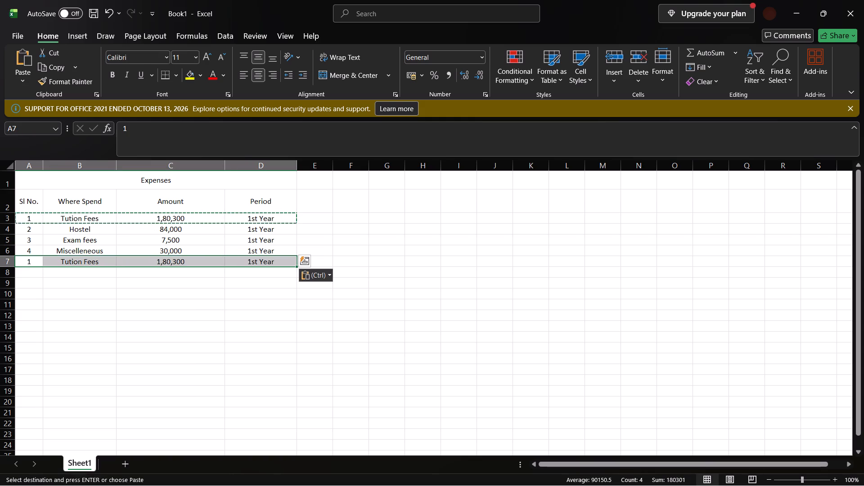
Set the serial number of the copied Tution Fees row in A7 to 5.
left_click(26, 264)
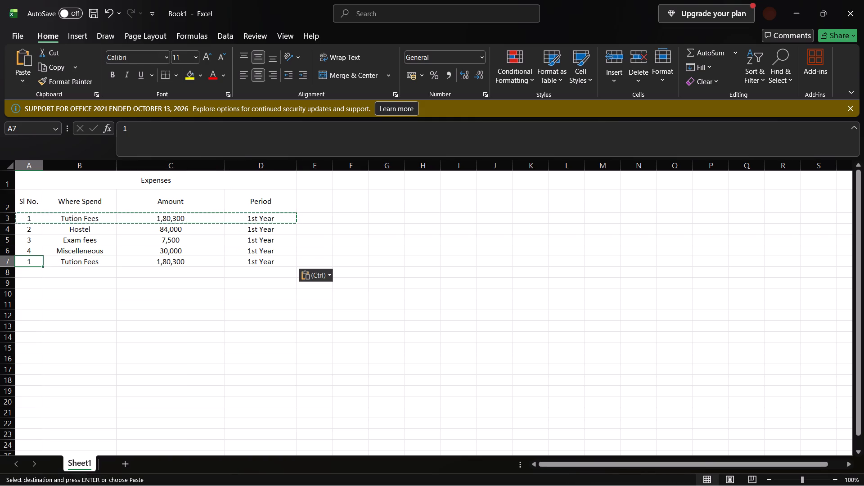
key("5")
key("Right")
Change the period of the copied Tution Fees row in D7 to 2nd Year.
key("Right")
key("Right")
key("Right")
key("Right")
key("Right")
key("Right")
key("Right")
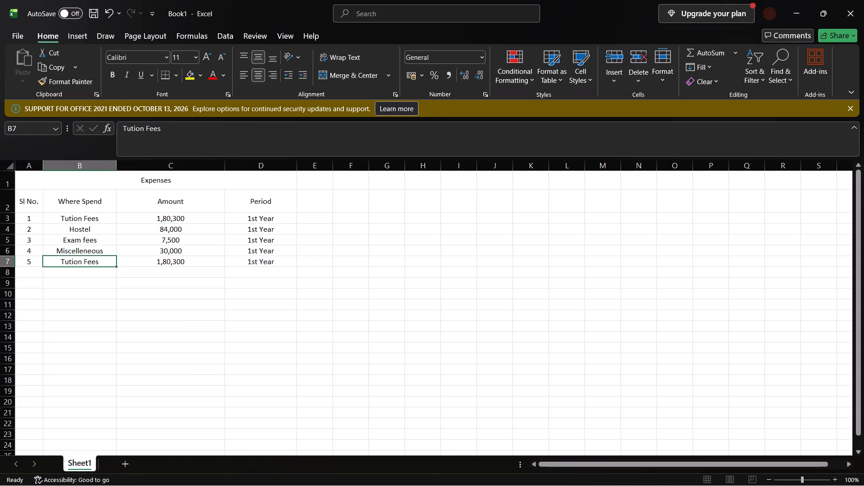
key("Left")
key("Left")
key("Left")
key("Left")
key("Left")
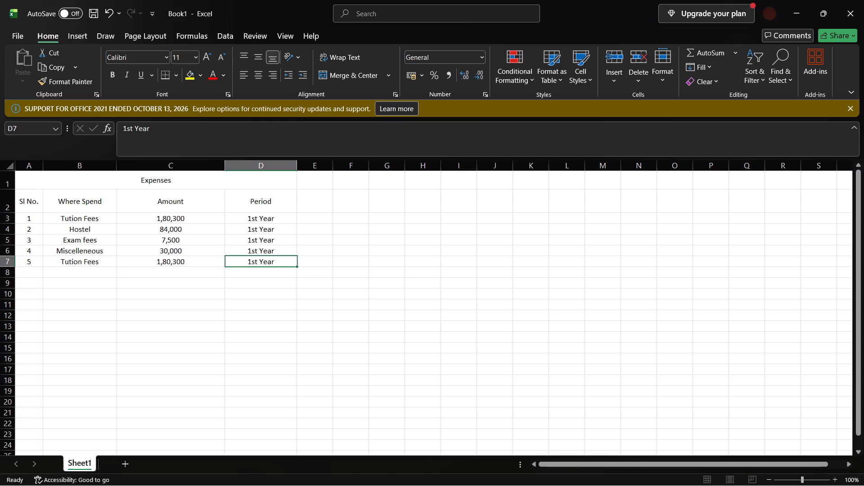
key("BackSpace")
type("2nd Year")
Start the sixth expense row with serial number 6 in A8 and Hostel in B8.
key("Down")
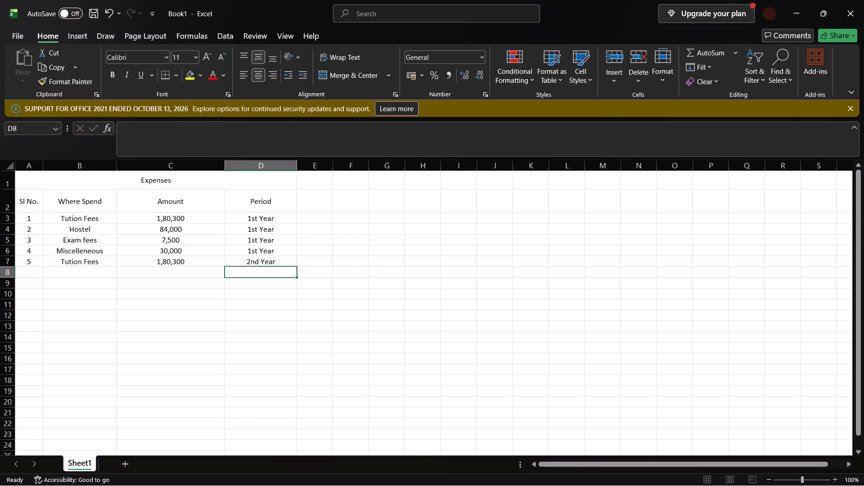
key("Left")
key("Left")
key("Left")
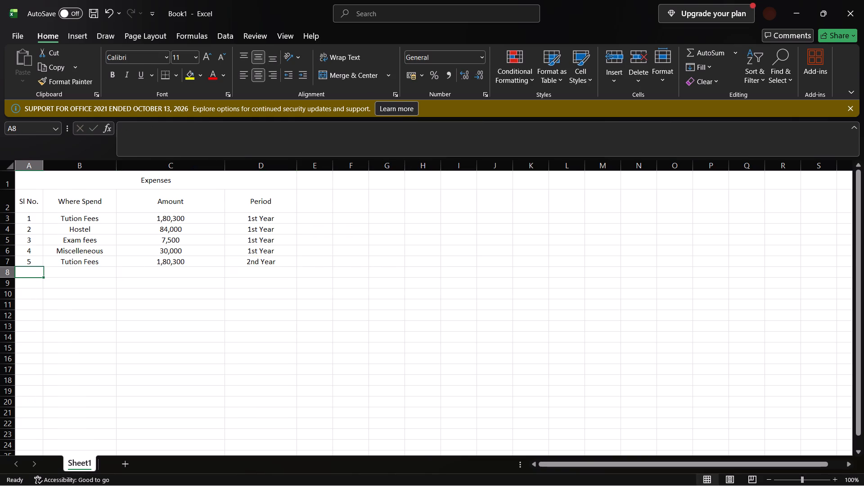
key("6")
key("Right")
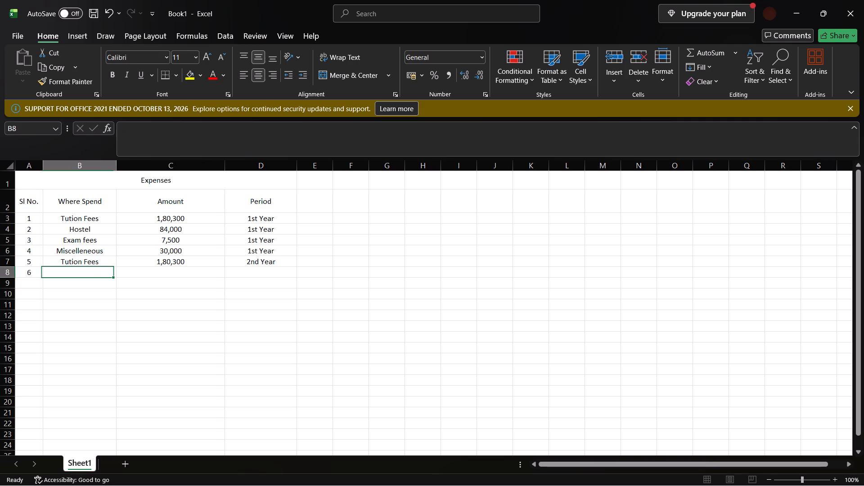
type("host")
key("BackSpace")
key("BackSpace")
key("BackSpace")
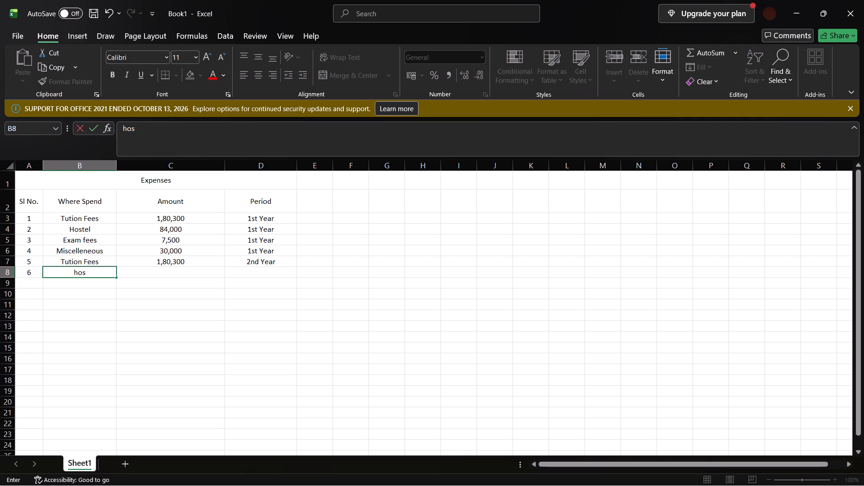
key("BackSpace")
key("BackSpace")
key("shift+h")
type("ostl")
key("BackSpace")
type("el")
key("Right")
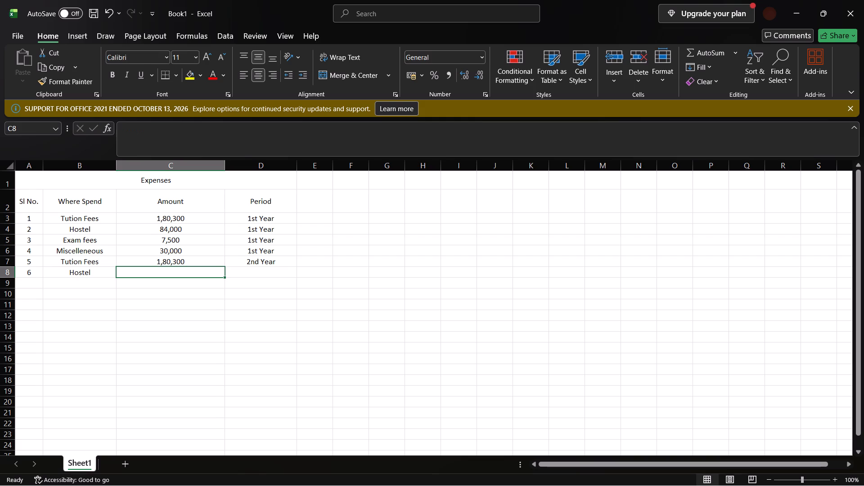
Complete the second Hostel row with amount 100,000 in C8 and period 2nd Year in D8.
type("1000")
key("BackSpace")
key("BackSpace")
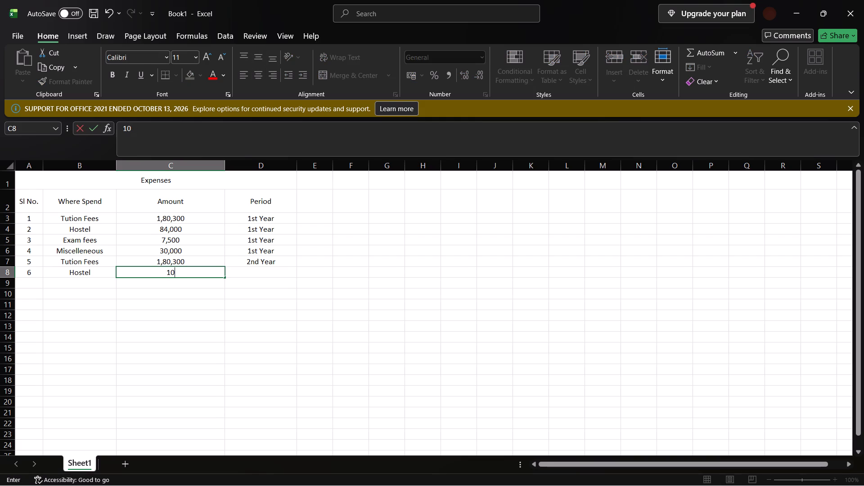
key("BackSpace")
type("00,")
type("000")
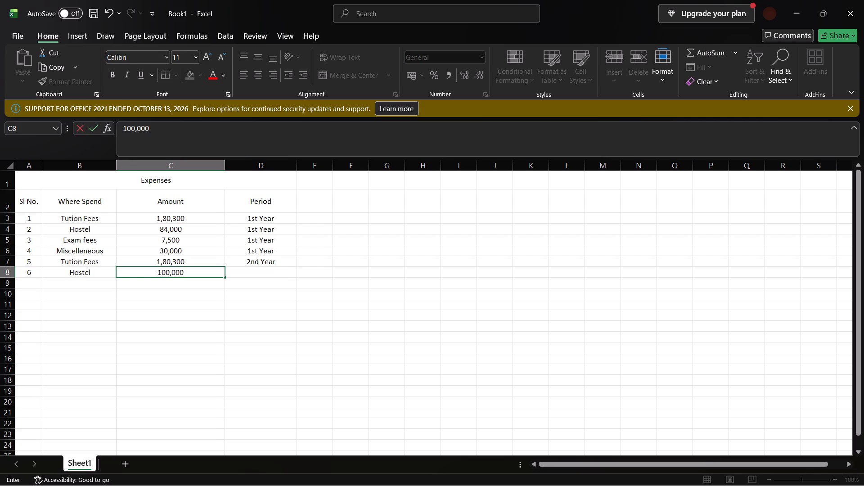
key("Right")
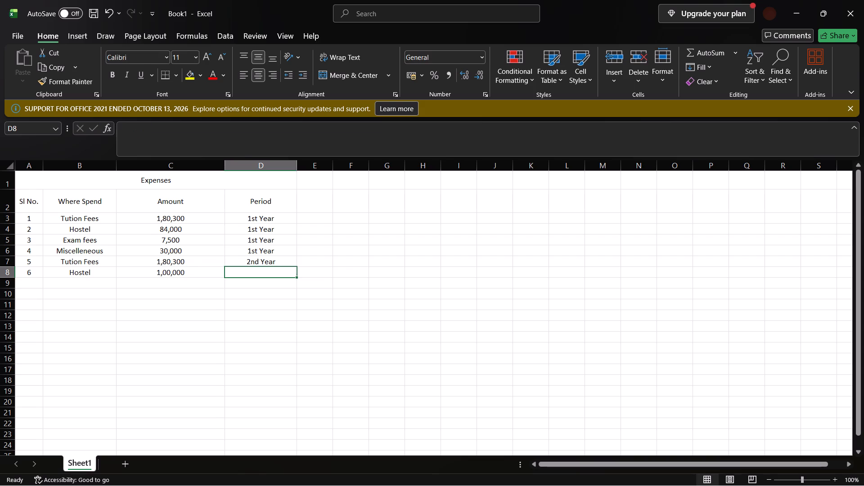
type("2nd Year")
key("Down")
Enter serial number 7 in A9 to start the seventh expense row.
key("Left")
key("Left")
key("Left")
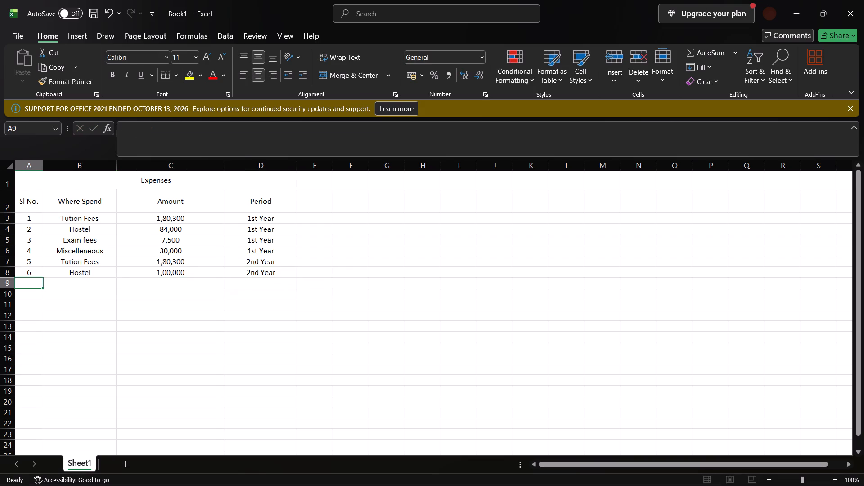
type("7.")
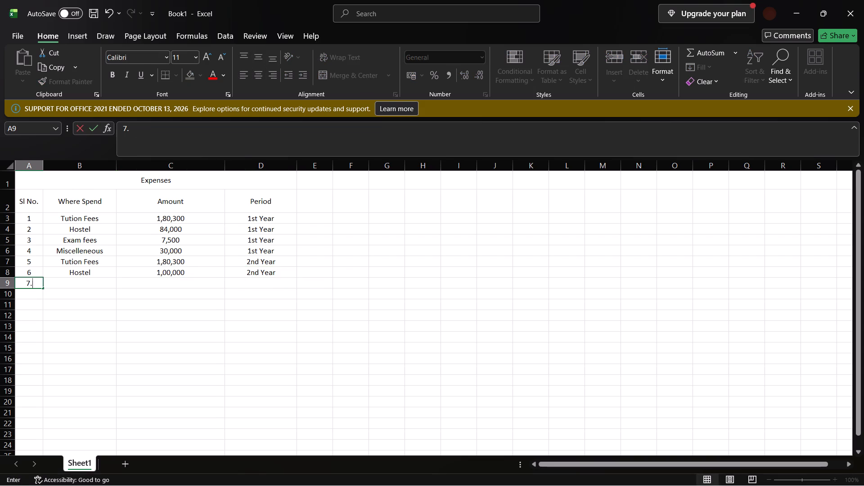
key("Right")
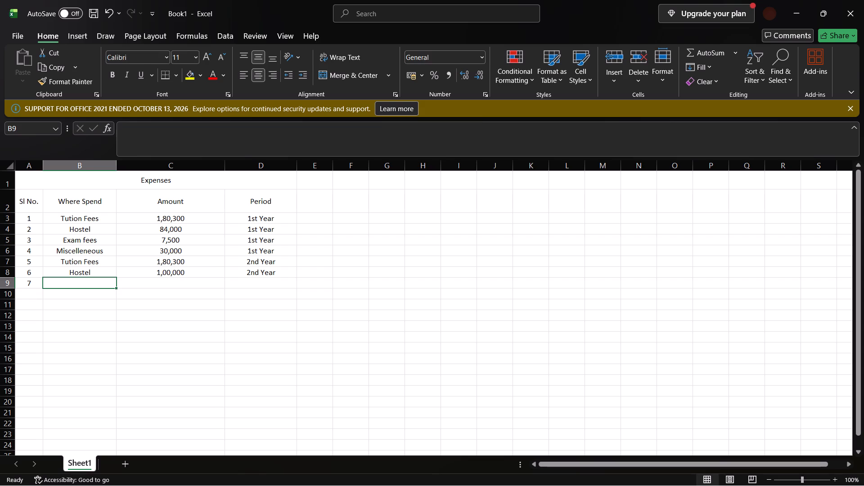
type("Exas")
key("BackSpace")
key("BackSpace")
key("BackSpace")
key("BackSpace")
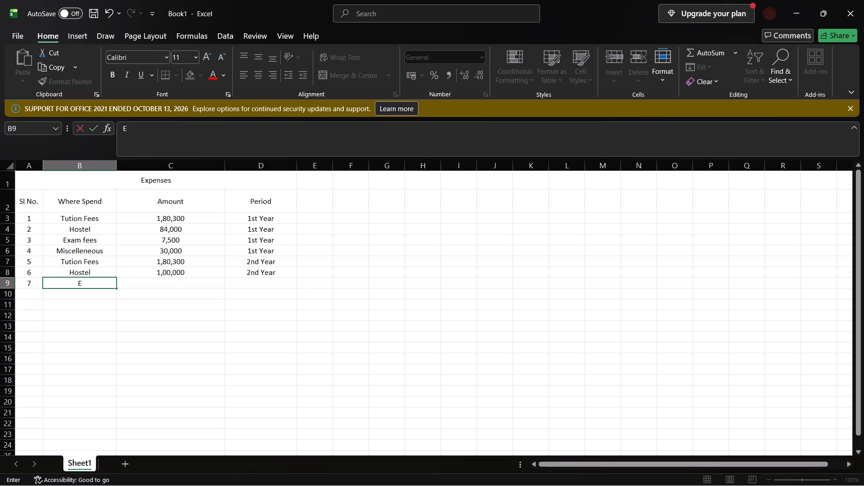
Copy the first-year Exam fees entry, B5 to D5, into row 9 starting at B9.
left_click_drag(75, 237, 105, 244)
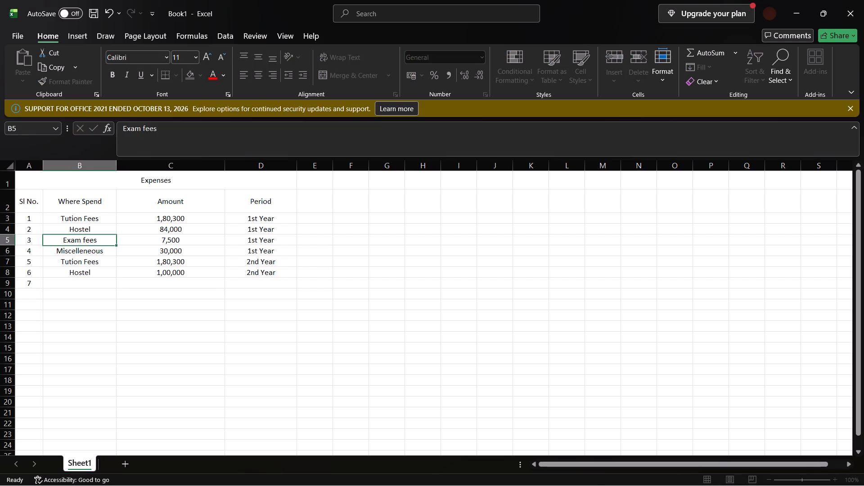
left_click_drag(105, 244, 242, 238)
key("ctrl+c")
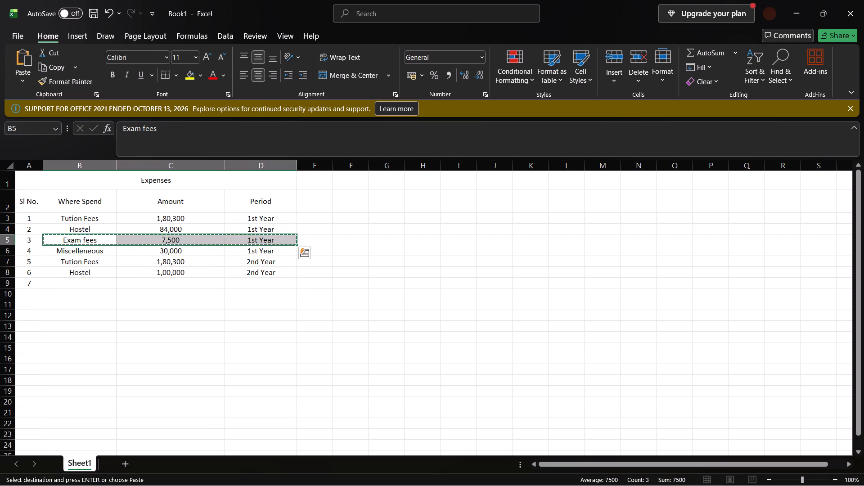
left_click(72, 285)
key("ctrl+v")
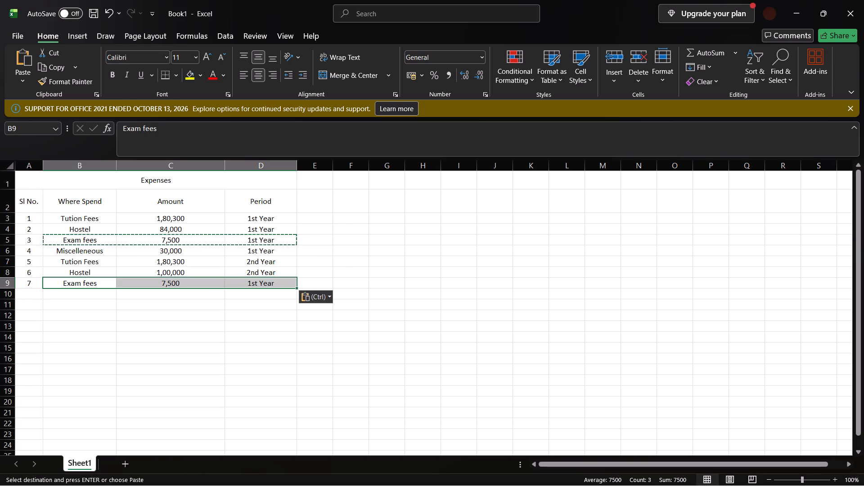
Change the period of the copied Exam fees row in D9 to 2nd Year.
left_click(272, 284)
key("BackSpace")
type("2ns")
key("BackSpace")
type("d")
key("space")
type("Yea")
key("r")
key("Down")
Enter serial number 8 in A10 to start the eighth expense row.
key("Left")
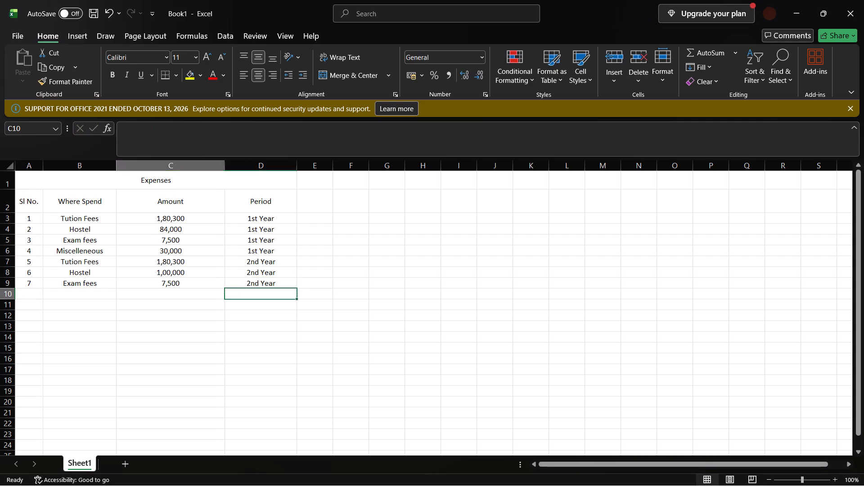
key("Left")
key("Left")
key("8")
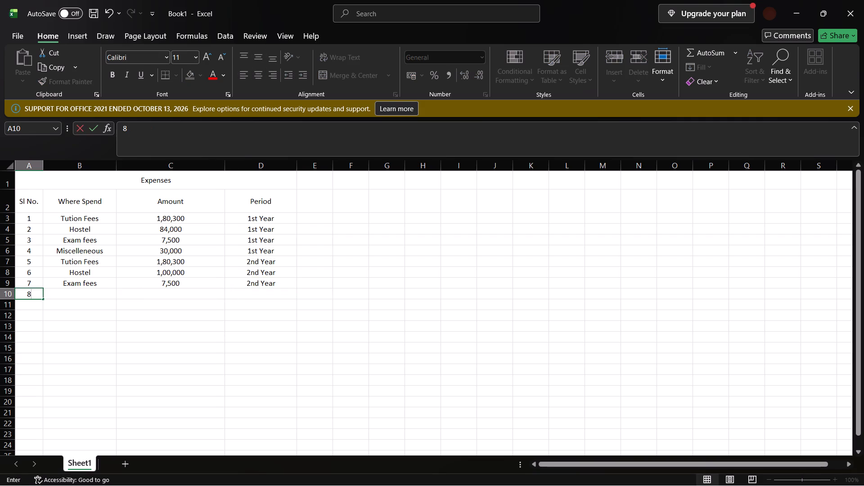
key("period")
key("Right")
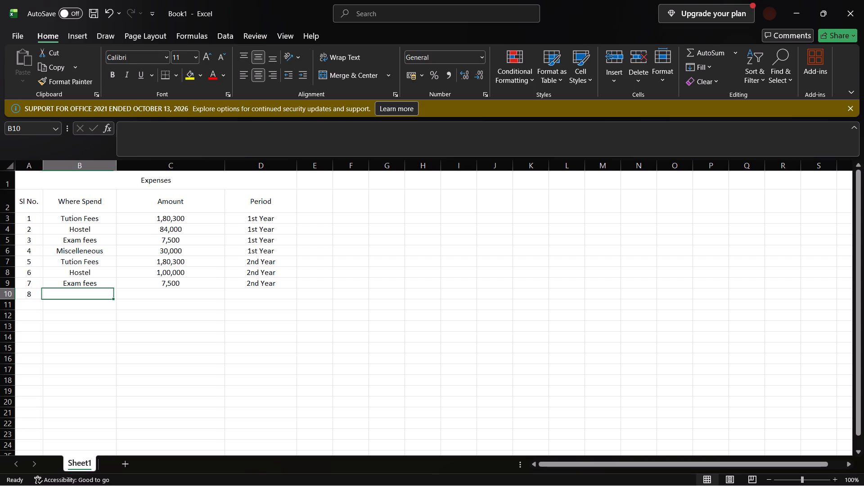
Copy the Miscelleneous label from B6 into B10.
left_click_drag(72, 253, 131, 252)
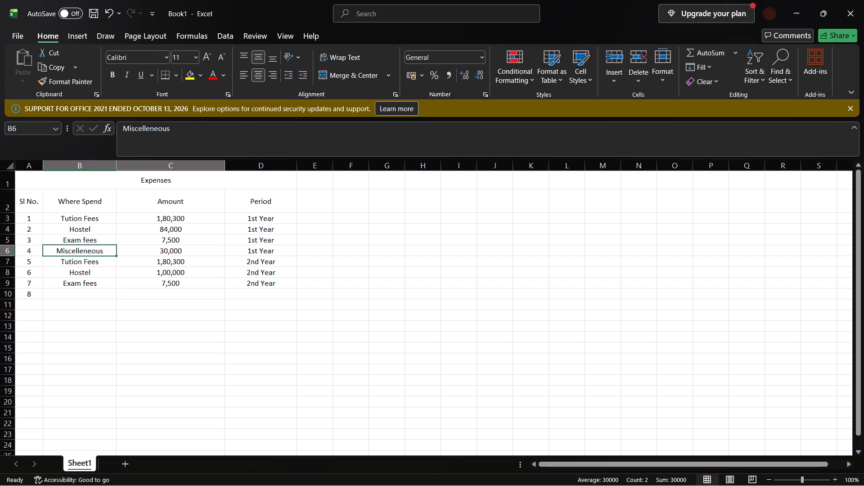
left_click_drag(131, 252, 216, 255)
key("ctrl+v")
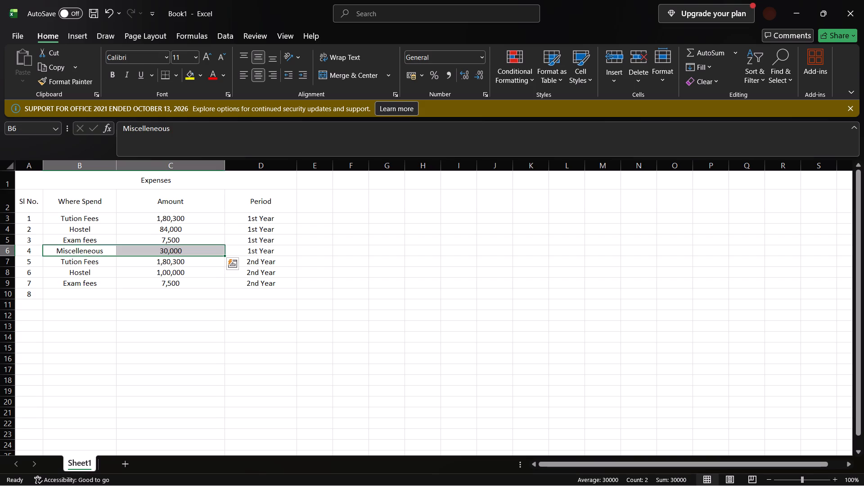
key("c")
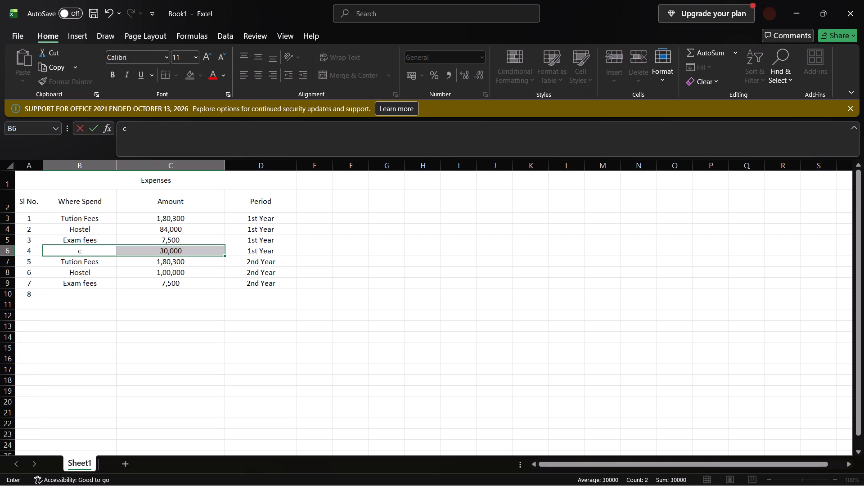
key("ctrl+z")
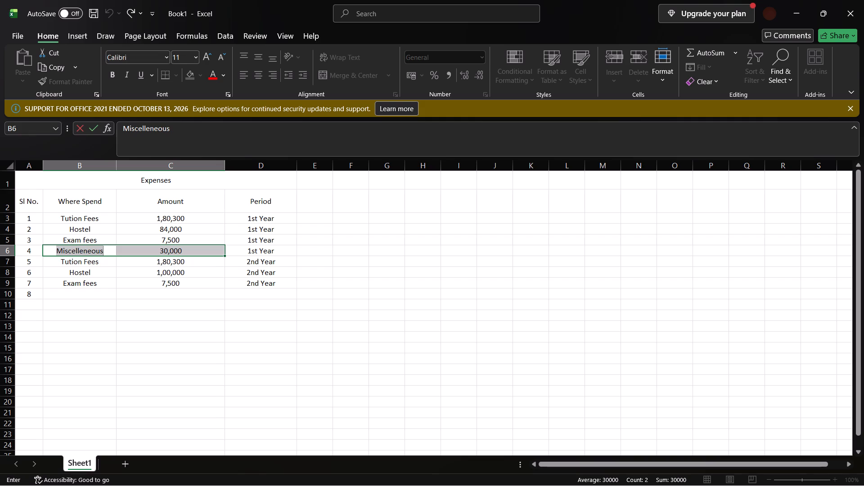
key("ctrl+c")
left_click(61, 292)
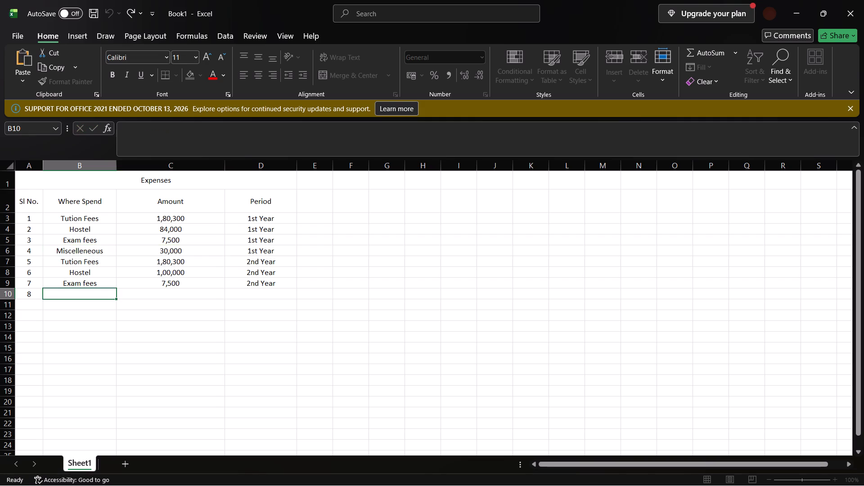
key("ctrl+v")
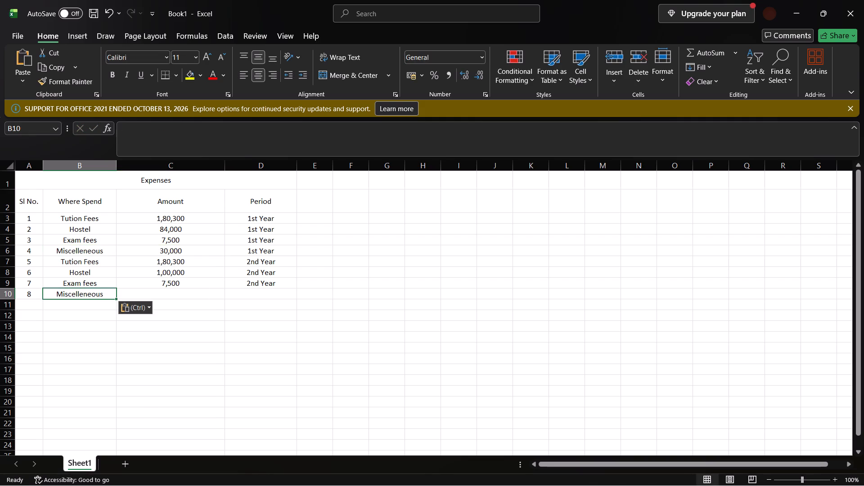
Copy the Miscelleneous amount of 30,000 from C6 into C10.
left_click(146, 294)
left_click(175, 249)
key("ctrl+c")
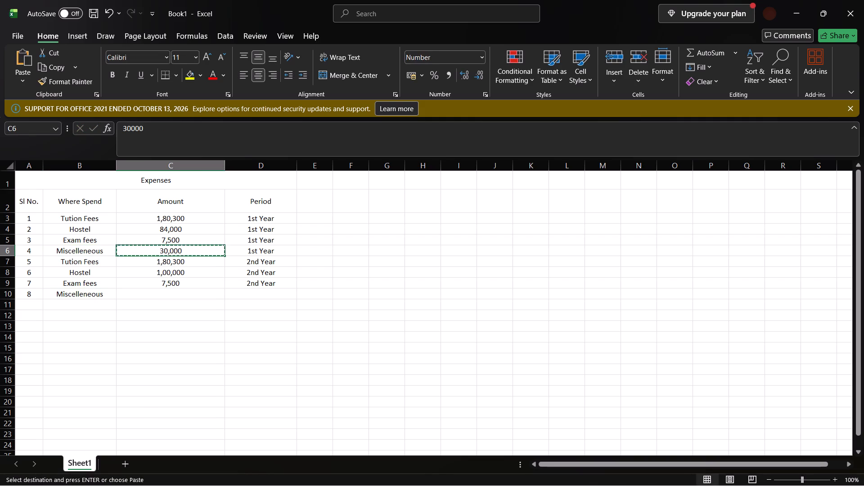
left_click(164, 293)
key("ctrl+v")
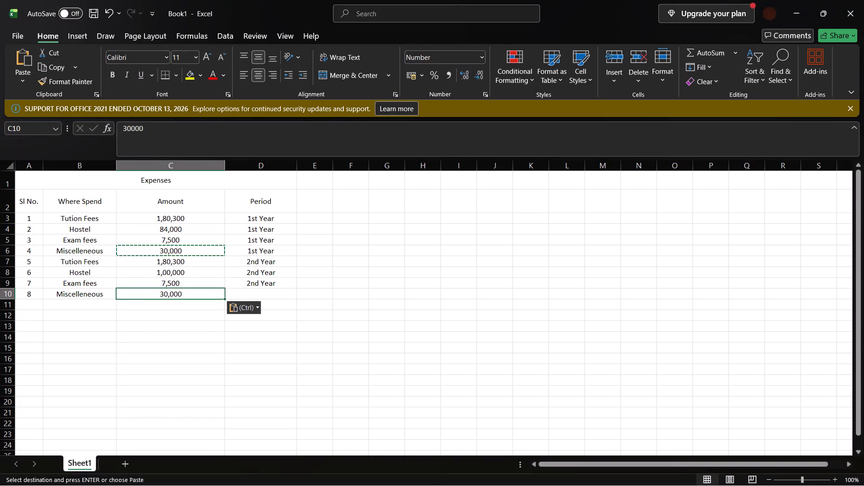
Enter 2nd Year as the period of the new Miscelleneous row in D10.
left_click(259, 295)
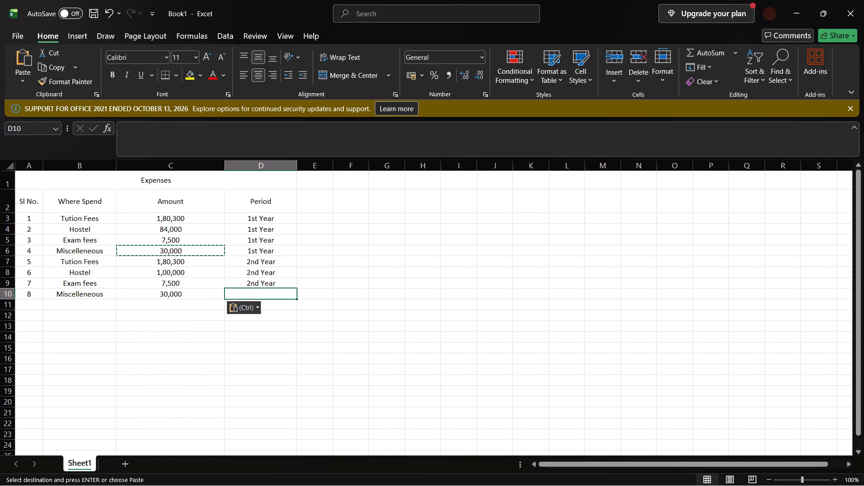
type("2n")
key("Tab")
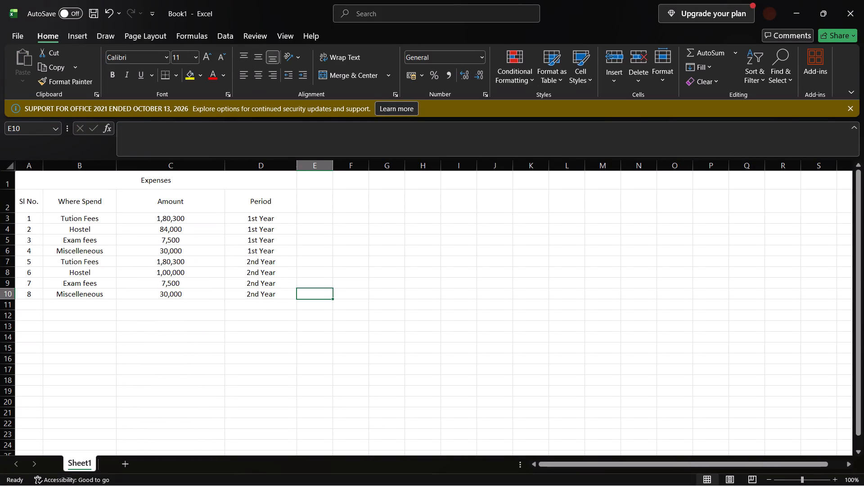
Start the ninth expense row with serial number 9 in A11 and Tution Fees in B11.
key("Down")
key("Left")
key("Left")
key("Left")
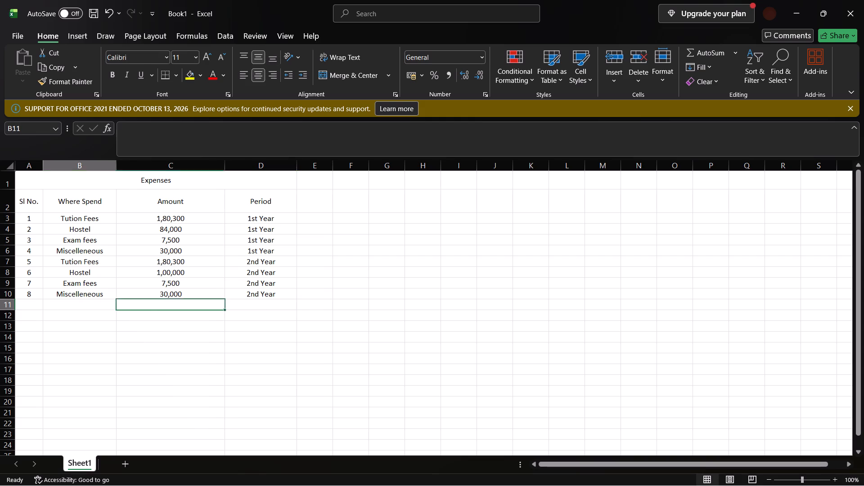
key("Left")
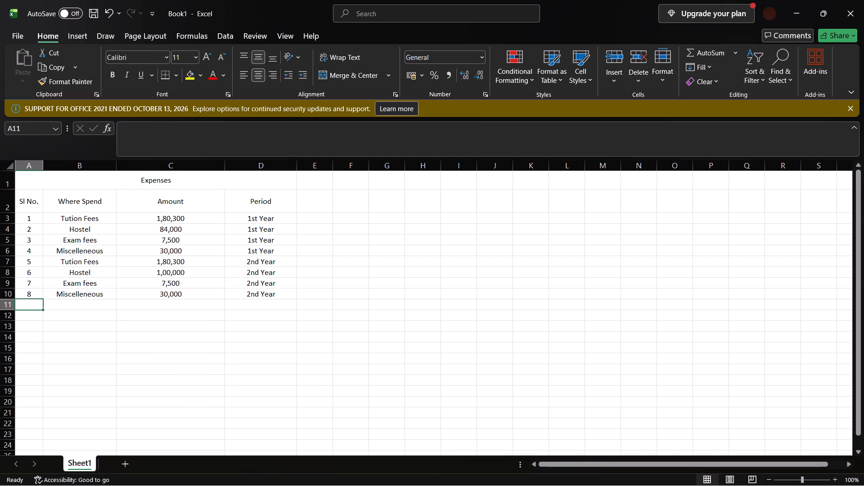
key("9")
key("Right")
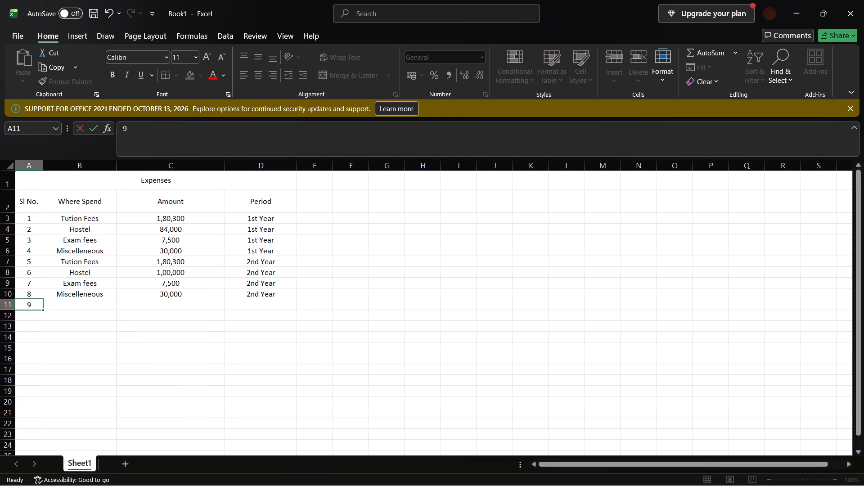
type("Tution Fees")
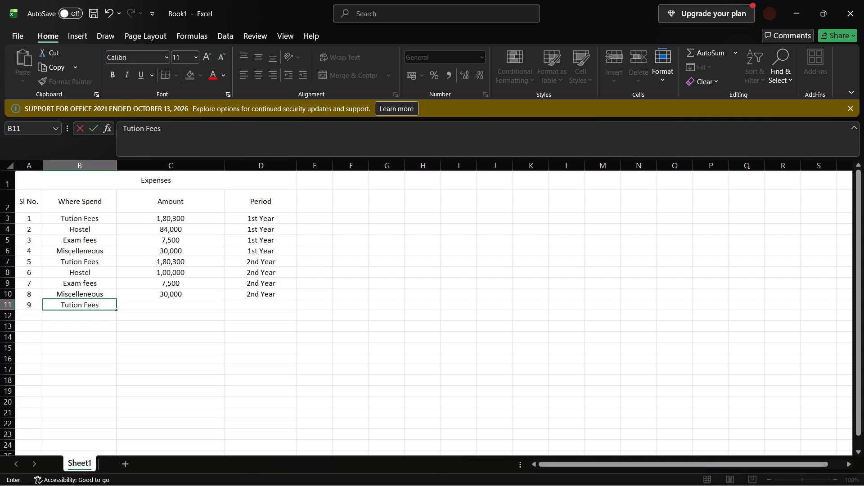
Copy the second-year Tution Fees label and amount, B7 to C7, into row 11 starting at B11.
left_click_drag(68, 264, 193, 264)
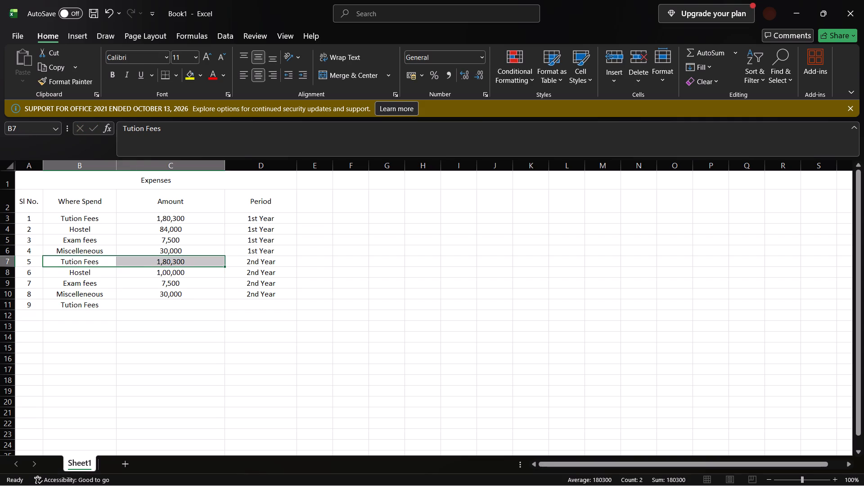
key("ctrl+c")
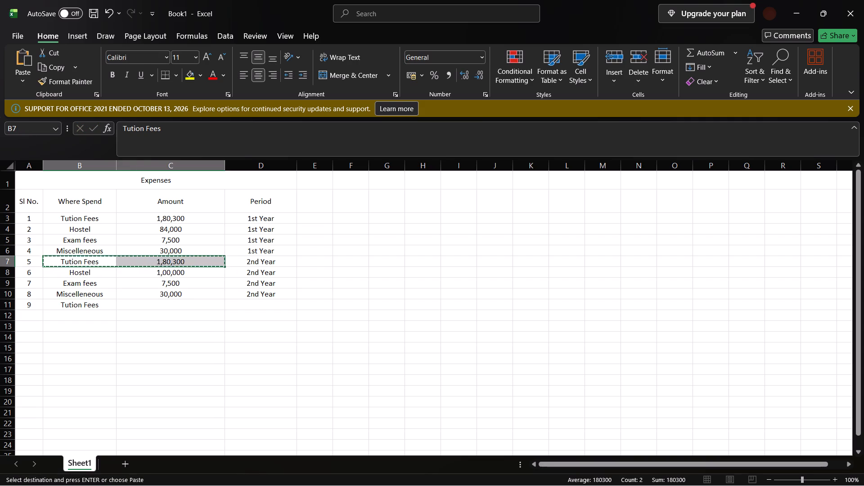
left_click(87, 304)
key("ctrl+v")
Enter 3rd Year as the period of the new Tution Fees row in D11.
left_click(253, 301)
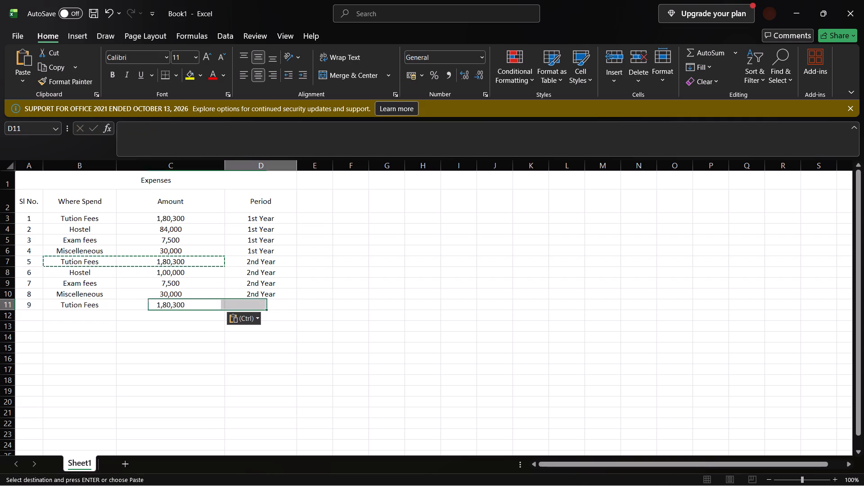
type("3rd Year")
key("Down")
Start the tenth expense row with serial number 10 in A12 and Living Expenses in B12.
key("Left")
key("Left")
key("Left")
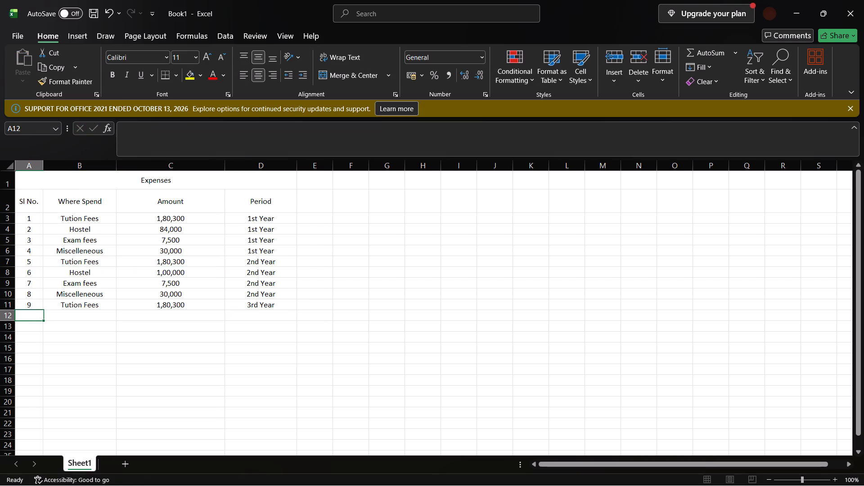
type("10")
key("period")
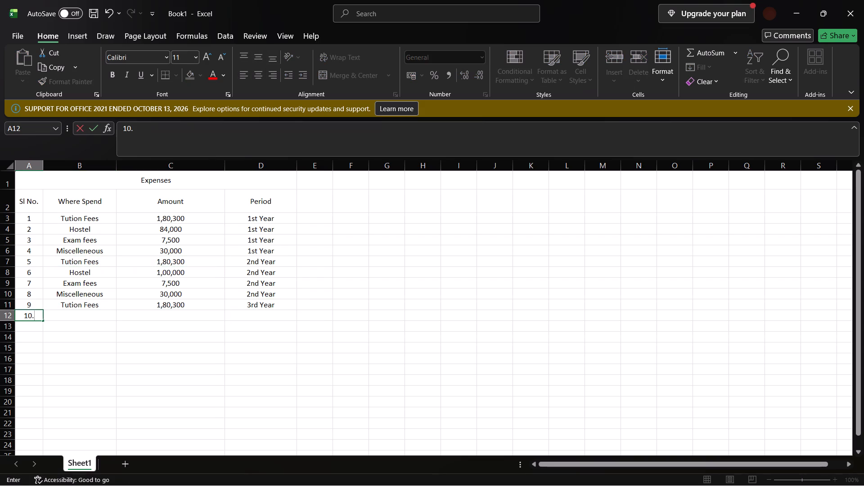
key("Right")
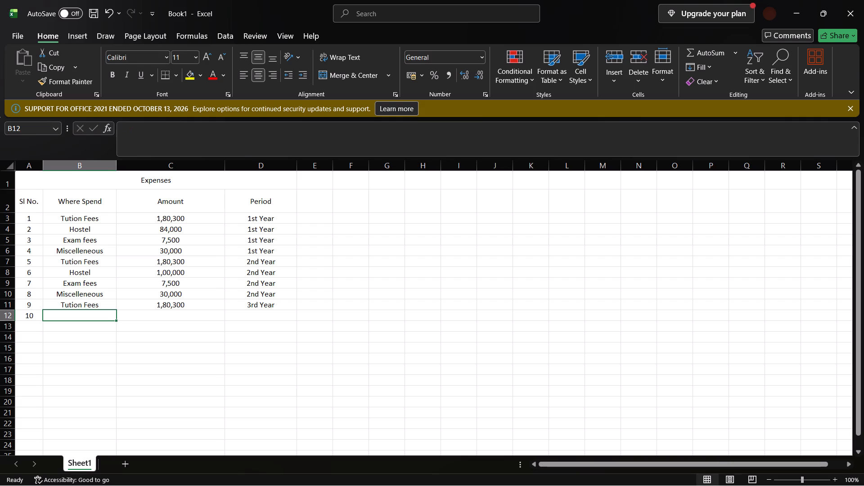
type("Living")
key("space")
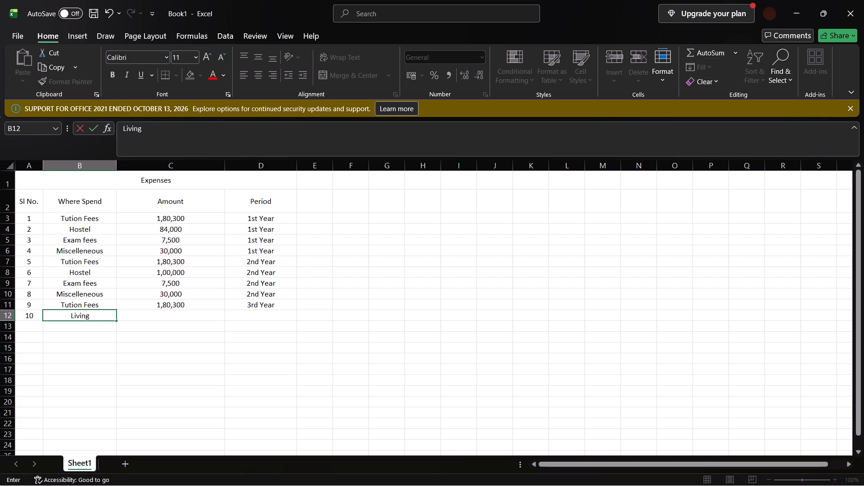
type("Expenses")
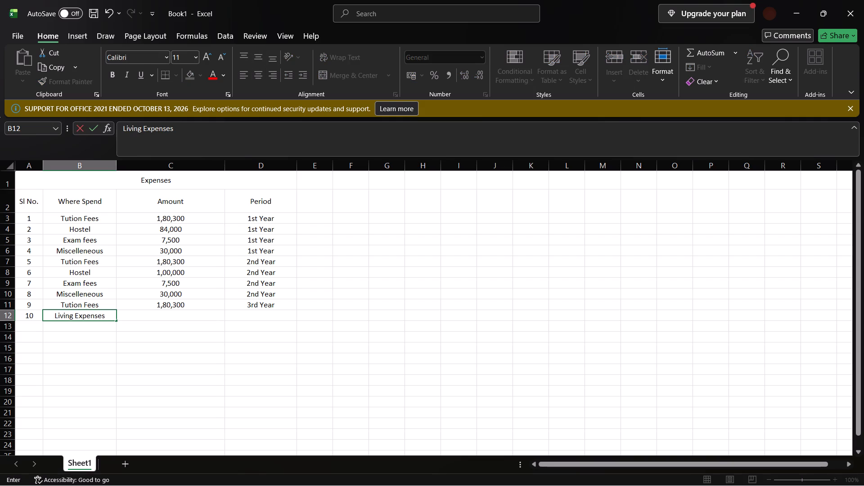
key("Right")
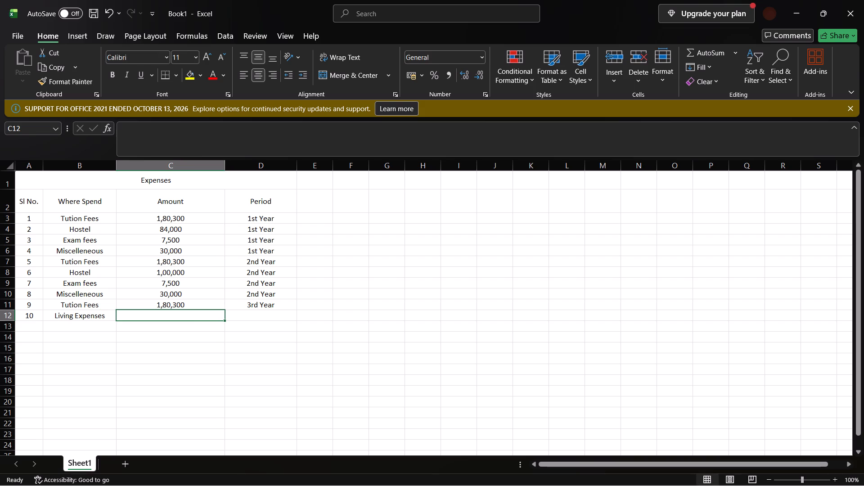
Complete the Living Expenses row with the amount 80,000 in C12 and the period 3rd Year in D12.
type("80")
key("comma")
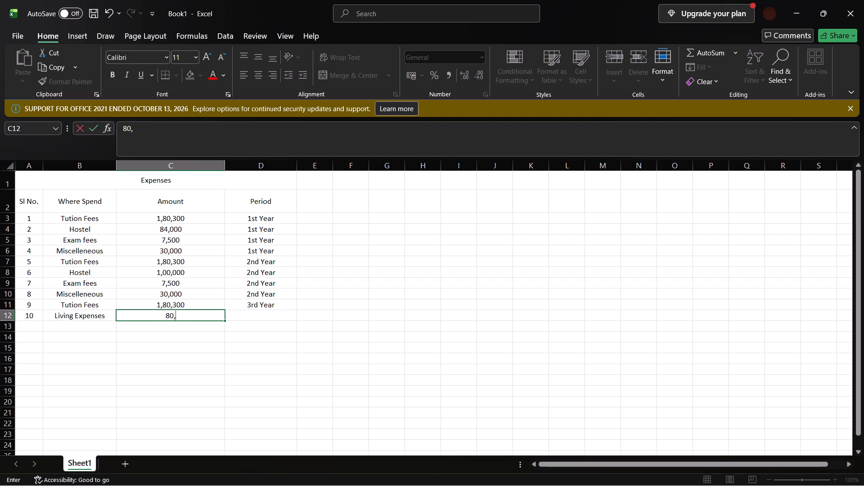
type("000")
key("Right")
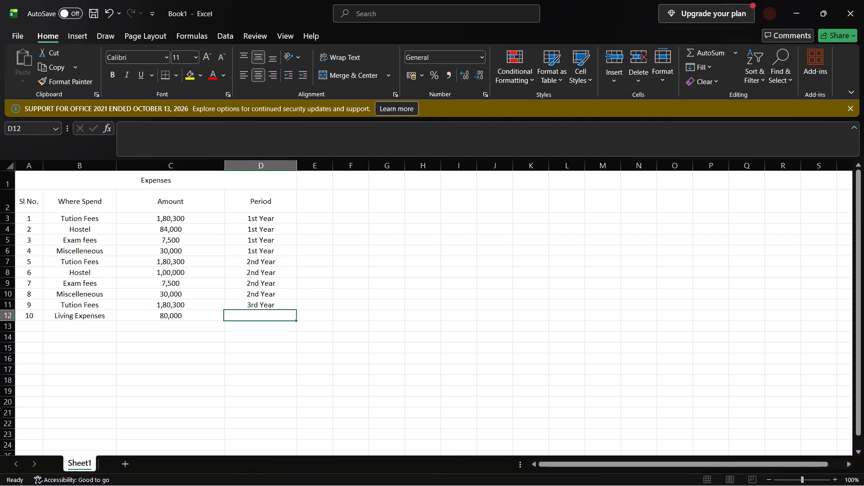
type("3rd Yera")
key("BackSpace")
key("BackSpace")
type("ar")
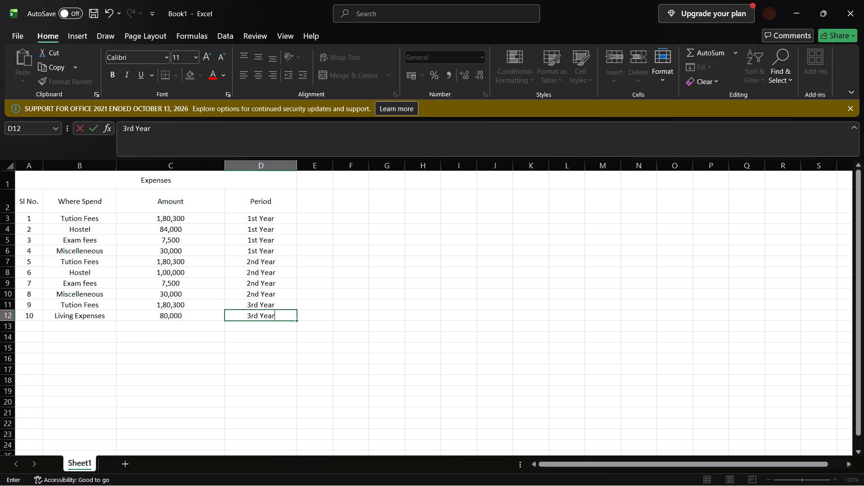
Enter serial number 11 in A13 for the eleventh expense row.
key("Down")
key("Left")
key("Left")
key("Left")
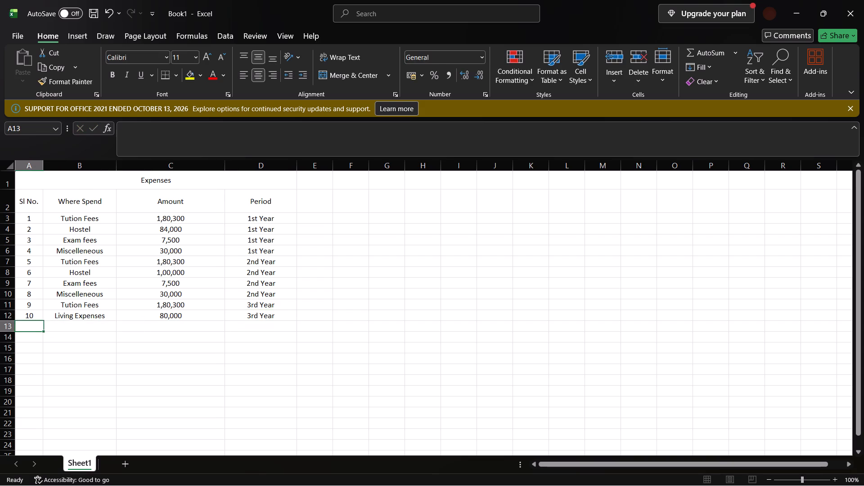
type("11")
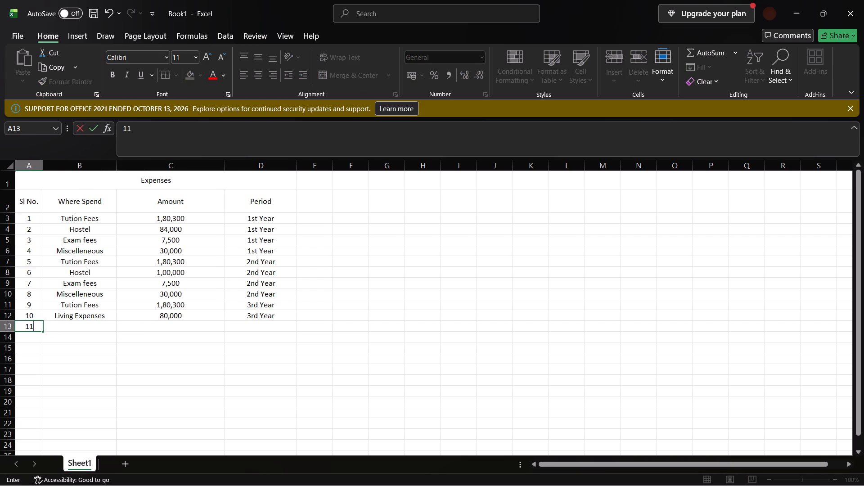
Copy the second-year Exam fees label, amount and period, B9 to D9, into row 13 starting at B13.
left_click_drag(77, 285, 254, 283)
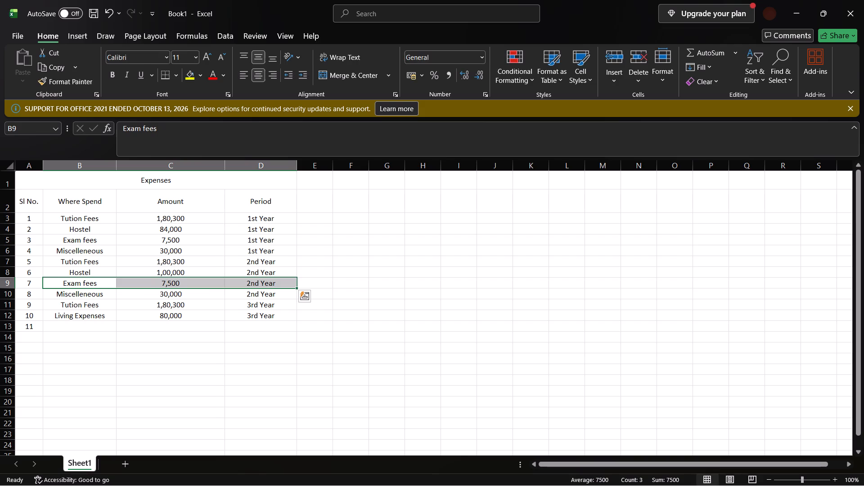
key("ctrl+c")
left_click(66, 328)
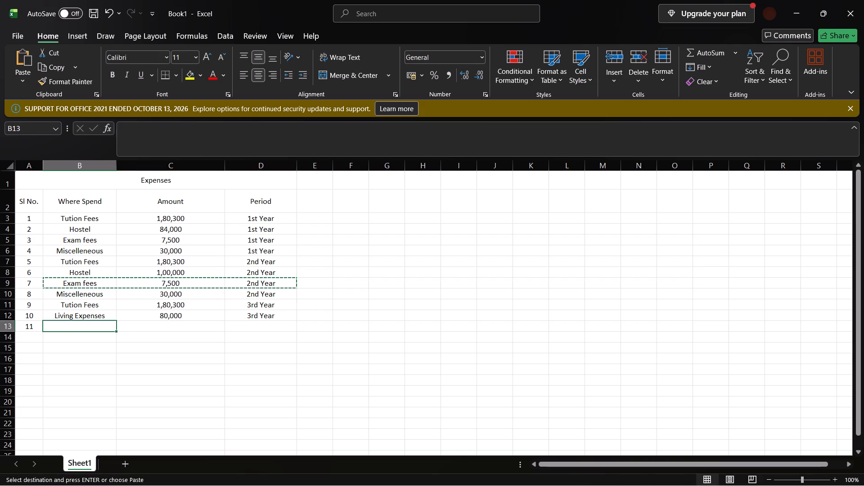
key("ctrl+v")
Change the period of the new Exam fees row in D13 to 3rd Year.
left_click(261, 328)
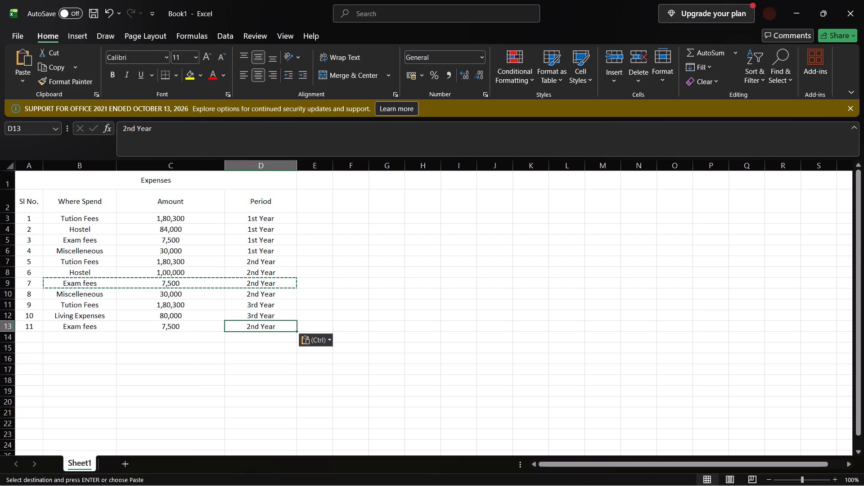
key("BackSpace")
type("3rd Year")
key("Down")
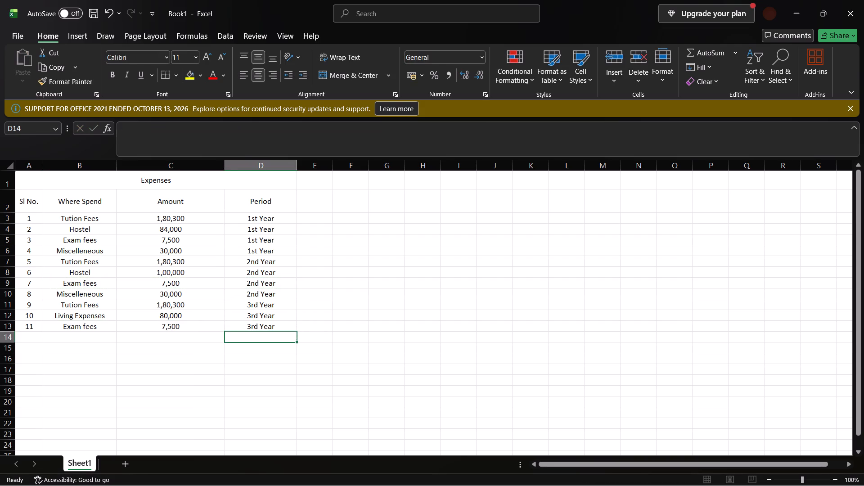
Enter serial number 12 in A14 for the twelfth expense row.
key("Left")
key("Left")
key("Left")
type("12")
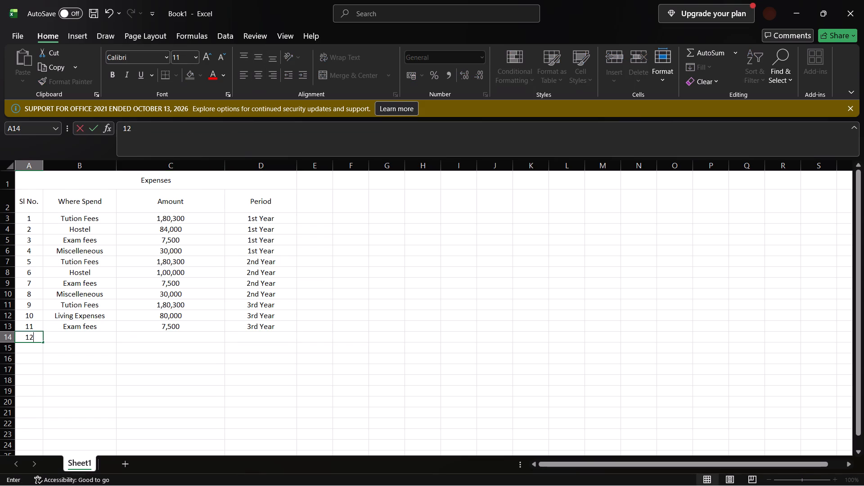
key("period")
key("Right")
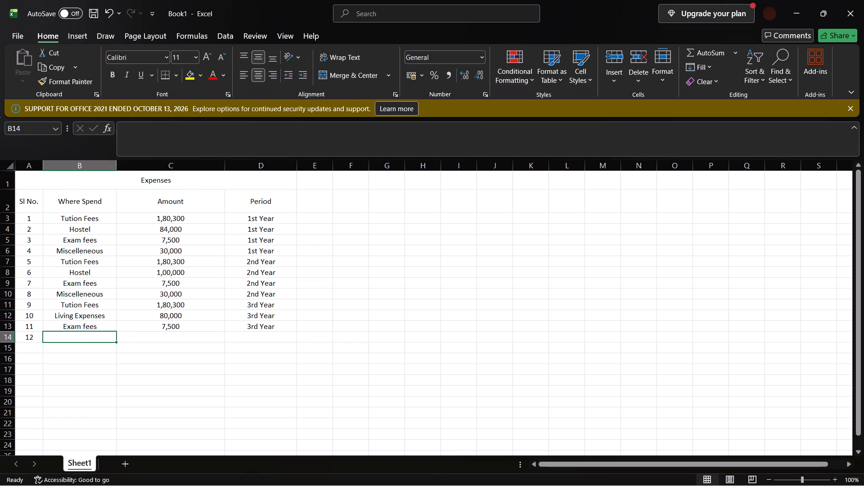
Copy the second-year Exam fees entry, B9 to D9, into row 14 starting at B14.
left_click_drag(74, 285, 128, 279)
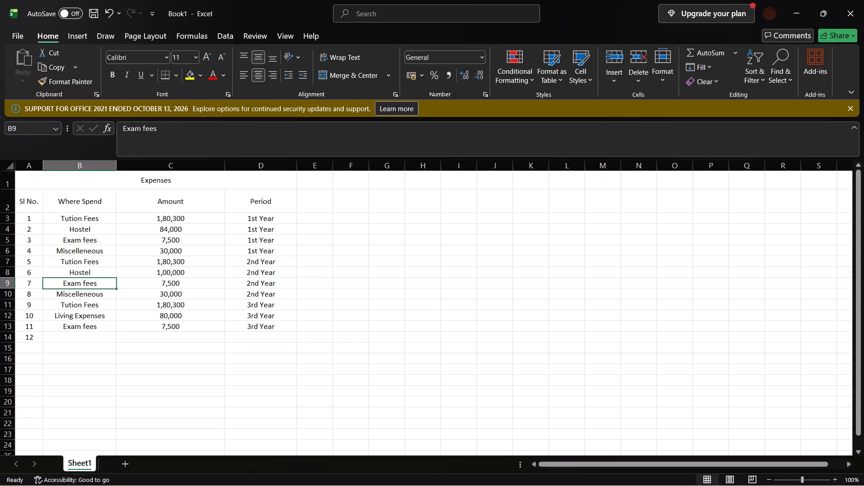
left_click_drag(128, 279, 257, 283)
key("ctrl+c")
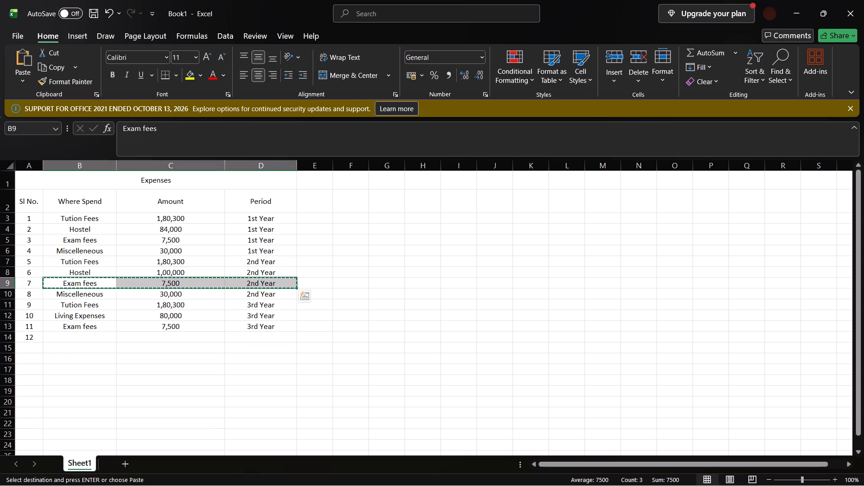
left_click(81, 335)
key("ctrl+v")
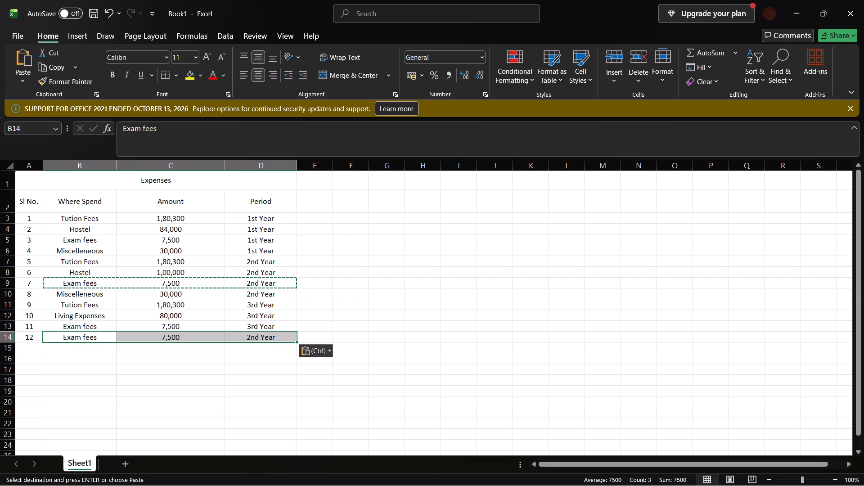
left_click(170, 357)
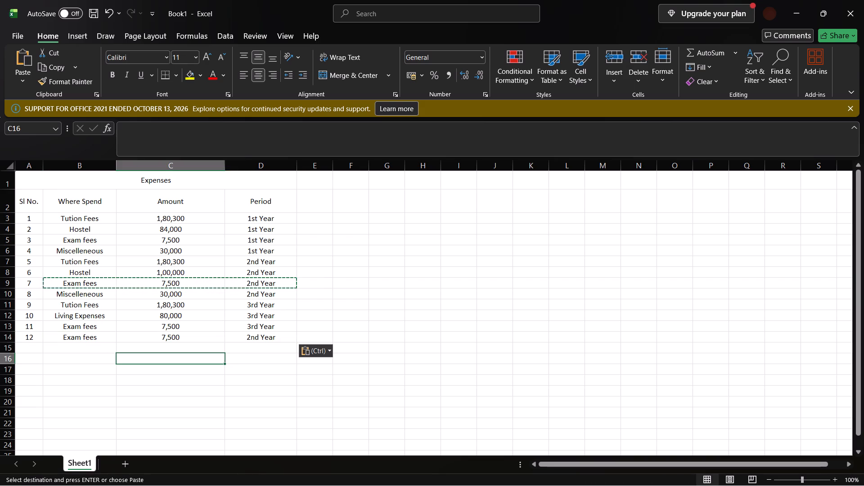
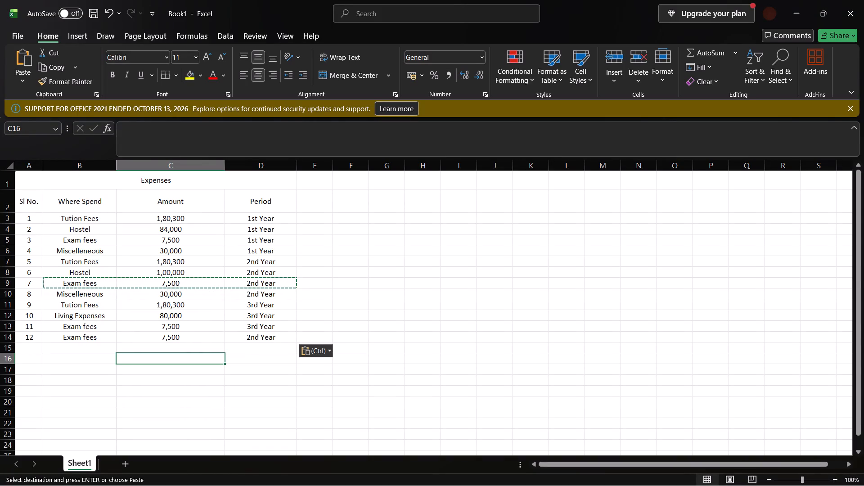
Clear the serial number, label, amount and period of the duplicate Exam fees entry in row 14, A14 to D14.
left_click_drag(60, 337, 180, 340)
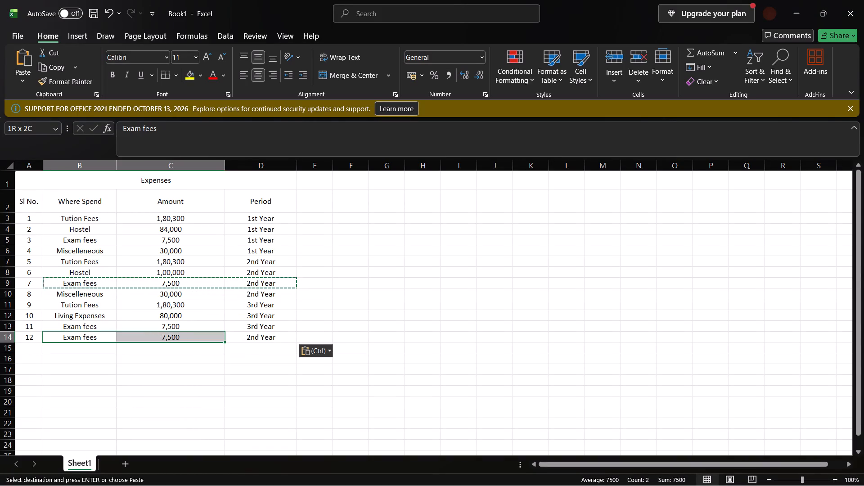
left_click_drag(180, 340, 251, 343)
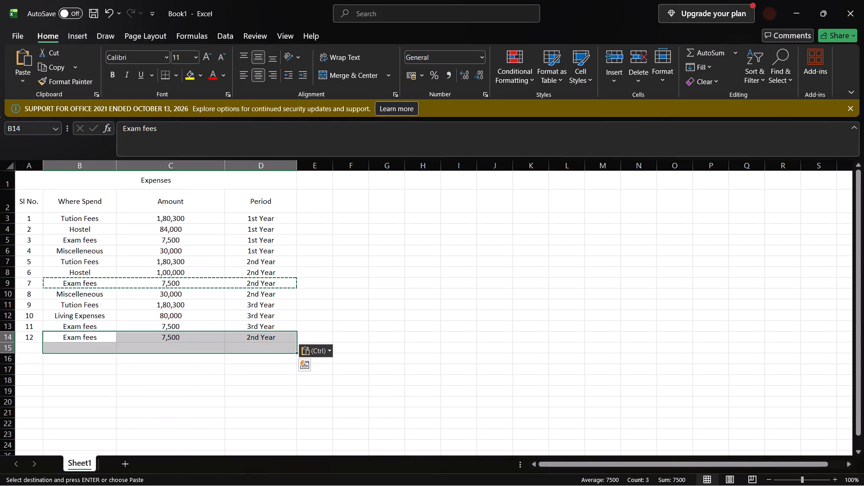
left_click_drag(267, 337, 32, 334)
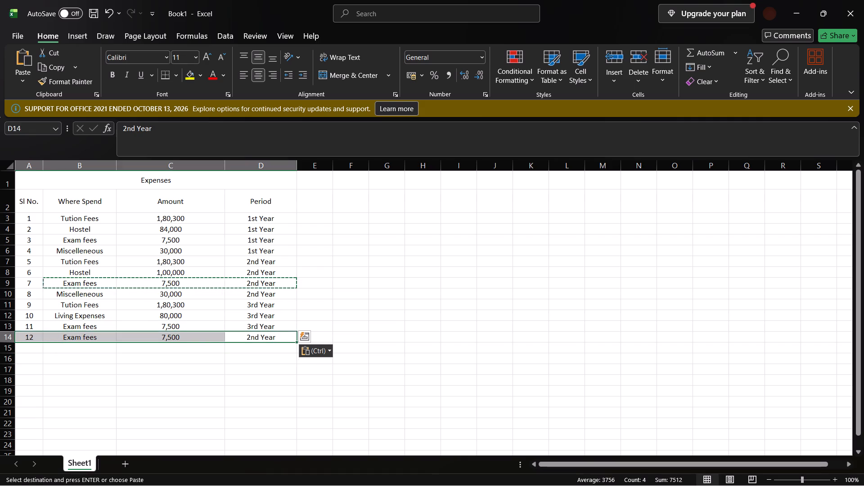
key("BackSpace")
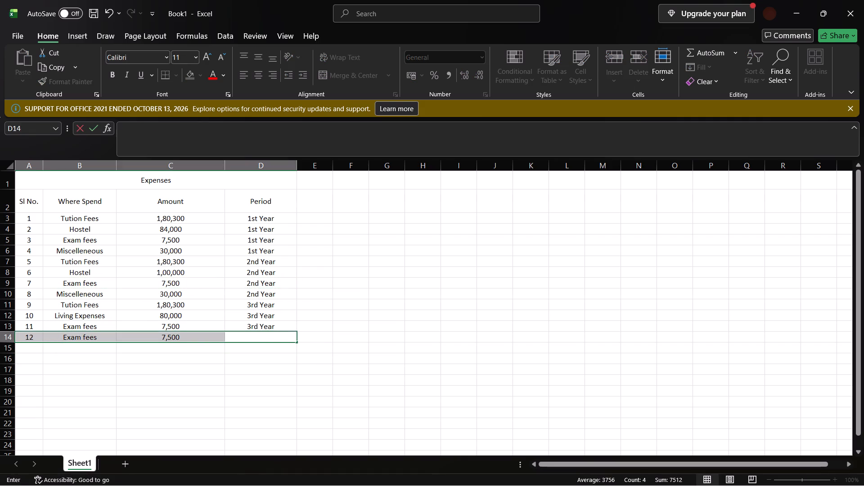
key("Delete")
left_click(172, 362)
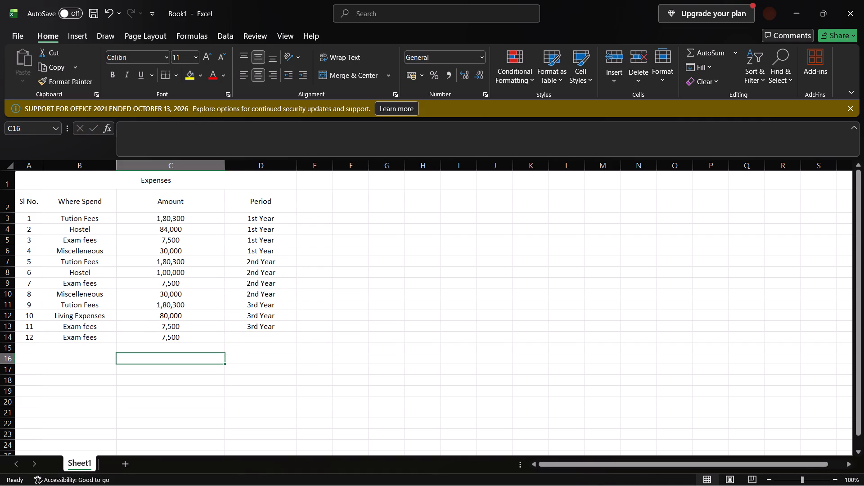
left_click_drag(206, 337, 30, 338)
key("Delete")
left_click(199, 396)
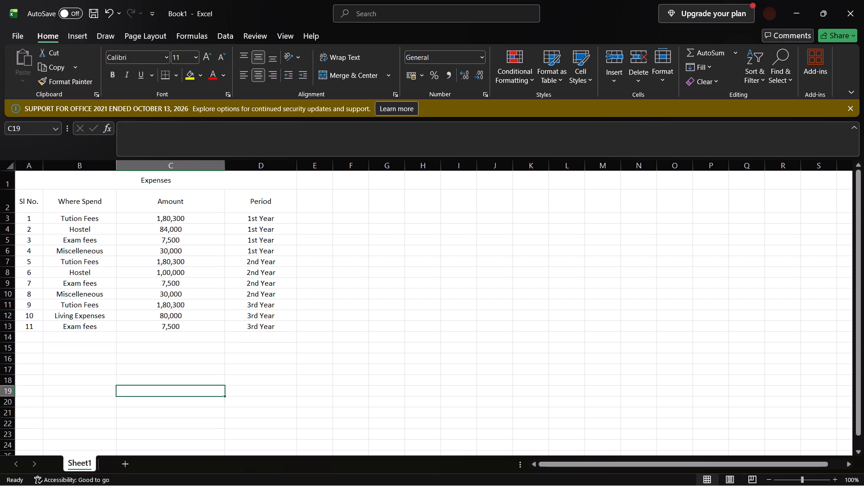
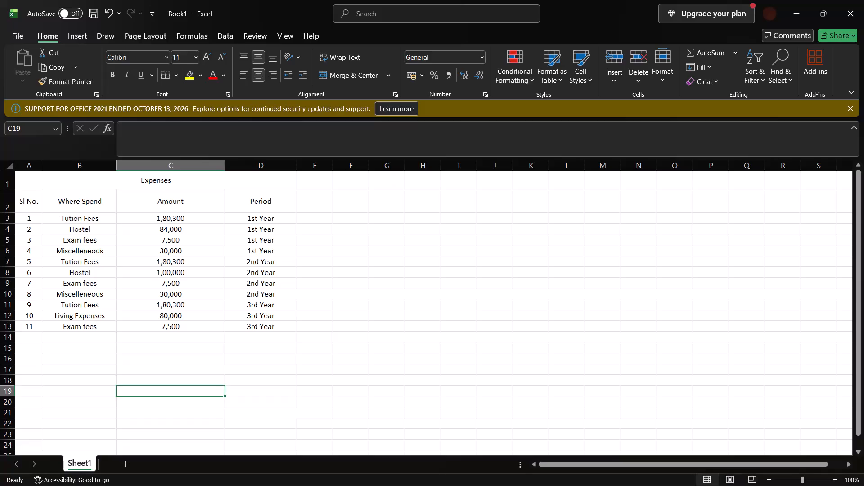
Merge and center the column E cells beside each year's rows: E3 to E6, E7 to E10 and E11 to E13.
left_click_drag(312, 219, 310, 230)
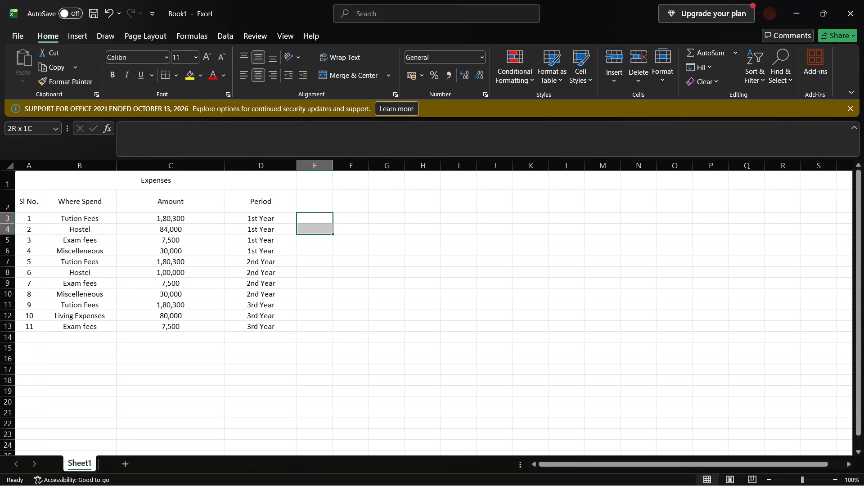
left_click_drag(310, 230, 311, 247)
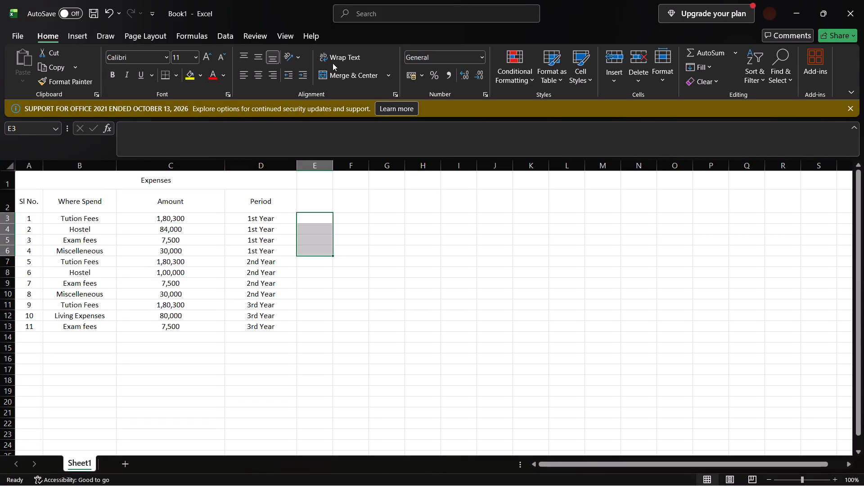
left_click(336, 76)
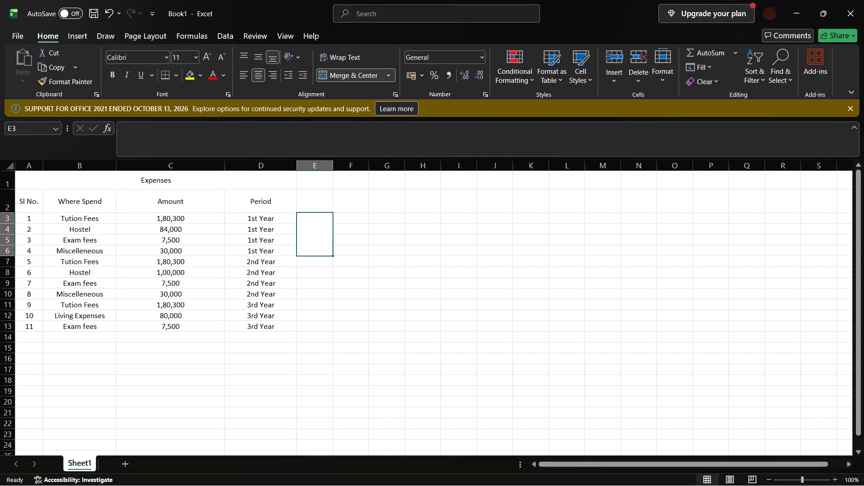
left_click_drag(308, 262, 308, 292)
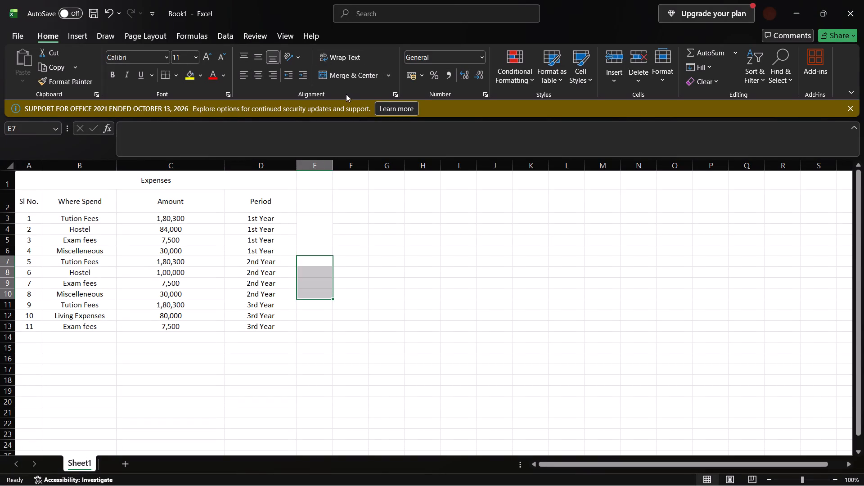
left_click(344, 75)
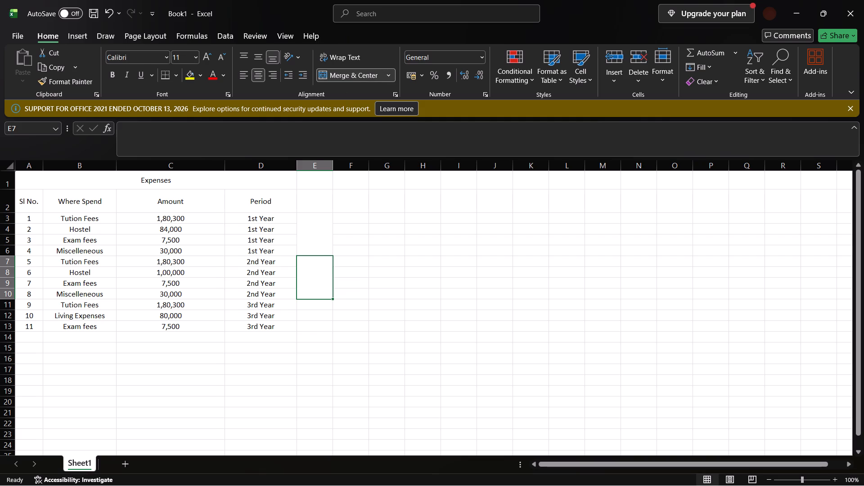
left_click_drag(313, 308, 313, 329)
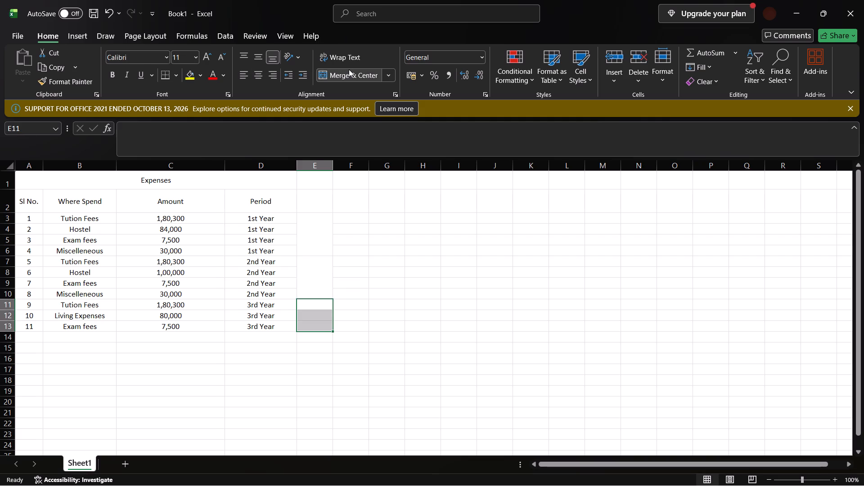
left_click(349, 69)
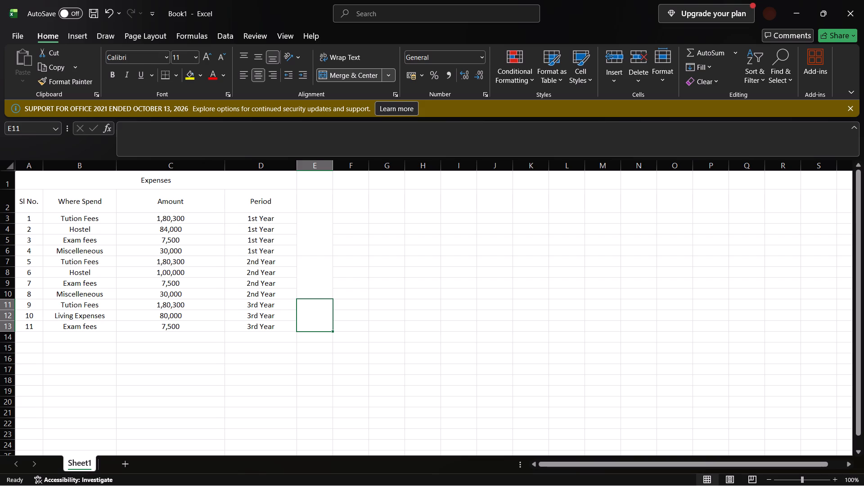
Set the font size of the merged Expenses title to 14.
left_click(165, 181)
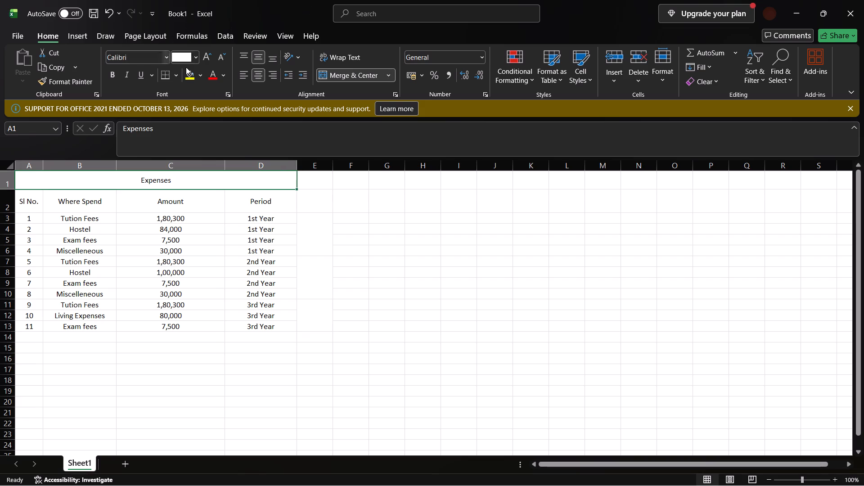
left_click(181, 59)
key("BackSpace")
key("1")
key("4")
key("Return")
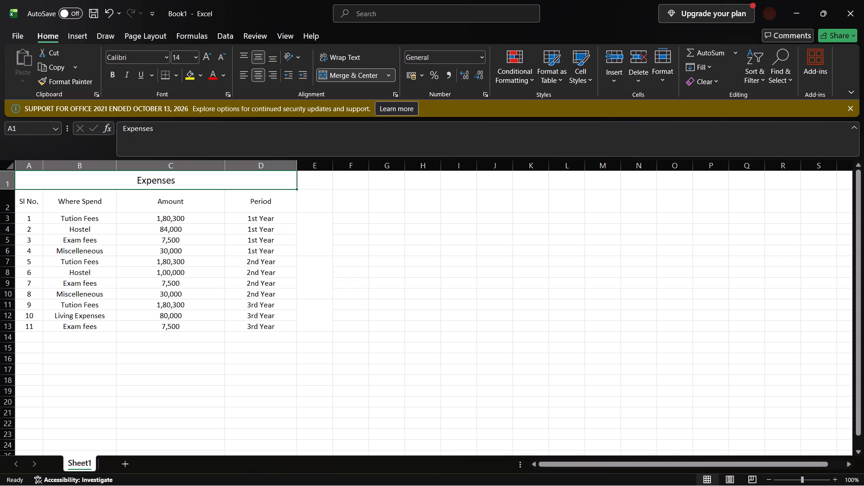
Set the font size of the heading row, A2 to D2, to 12.
left_click_drag(29, 199, 257, 207)
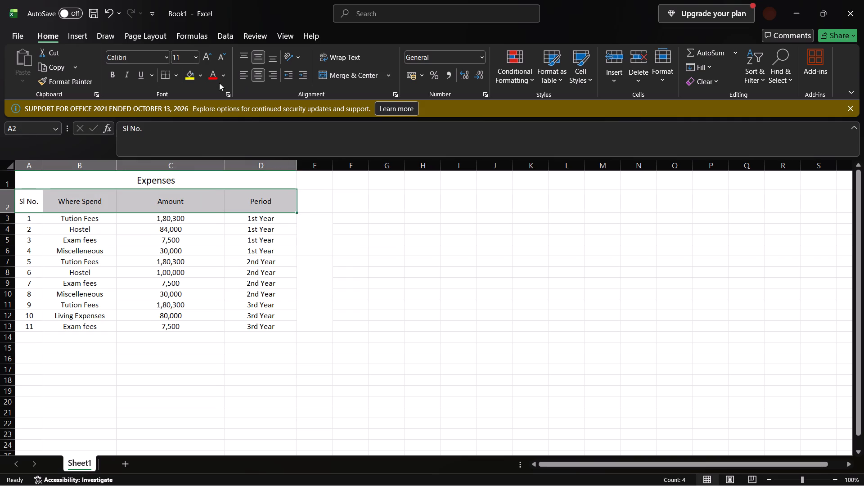
left_click(186, 54)
key("BackSpace")
type("12")
key("Return")
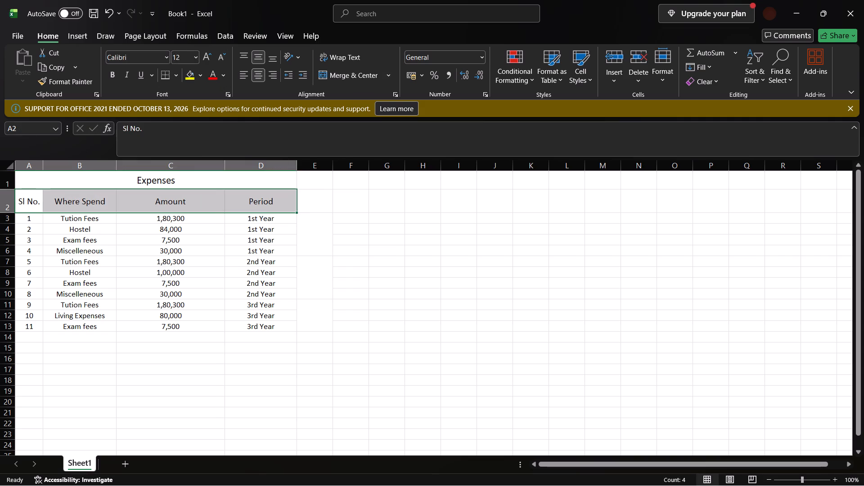
left_click(76, 205)
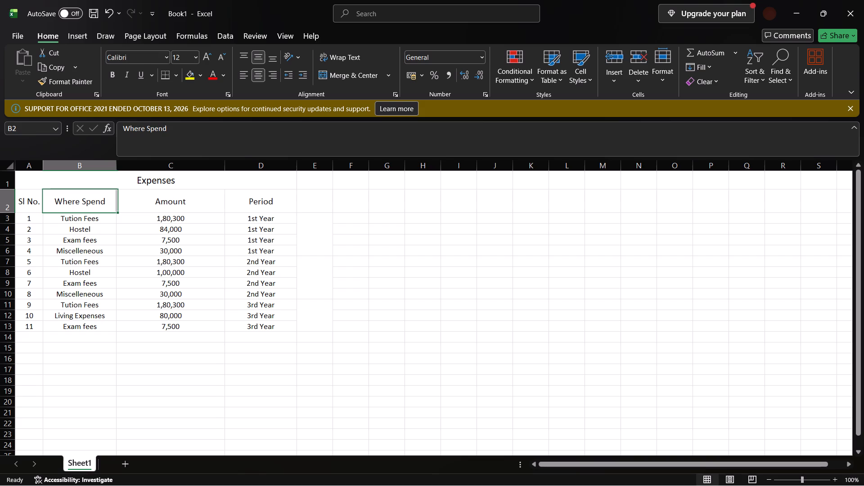
left_click(30, 221)
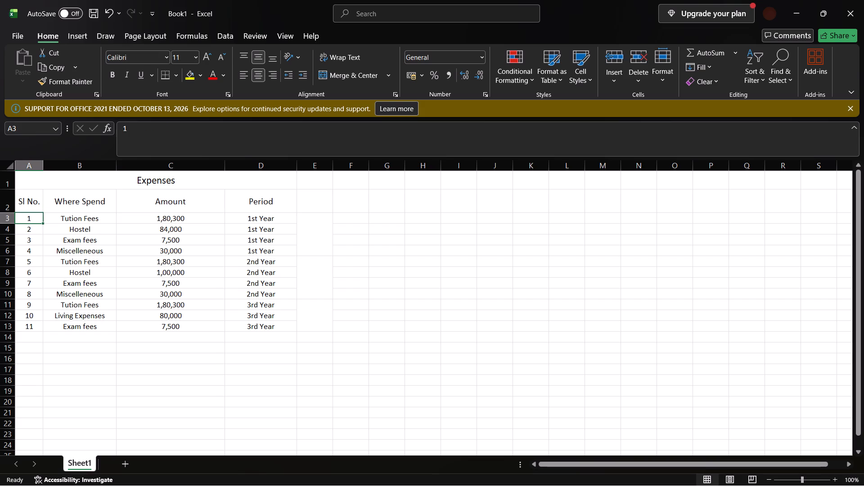
Enter 1st Year in the merged cell E3 to E6 and align it vertically to the middle.
left_click(318, 230)
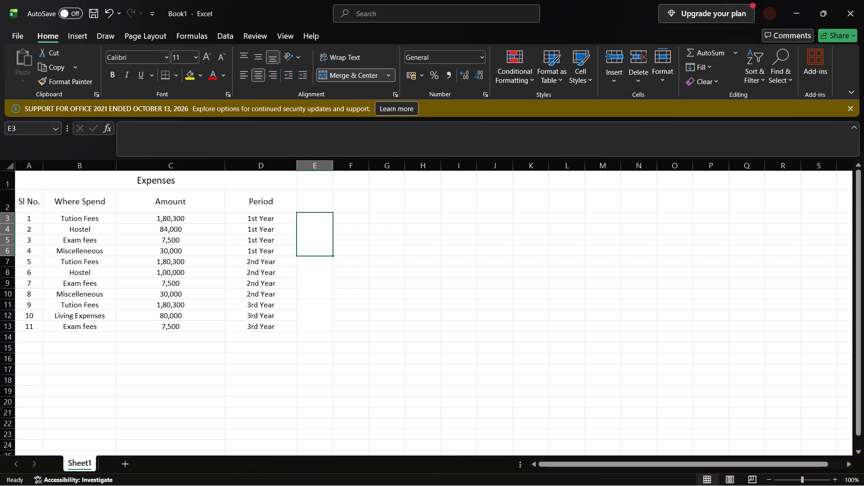
key("End")
key("1")
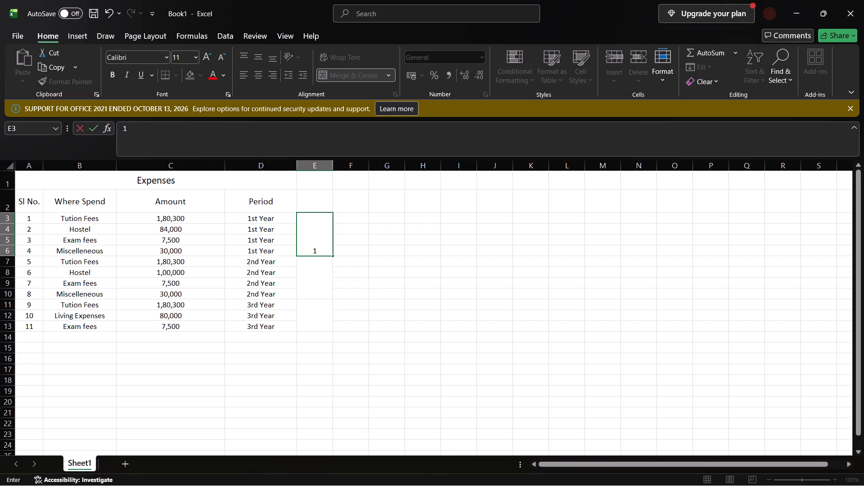
type("st YE")
key("BackSpace")
type("ear")
left_click(342, 287)
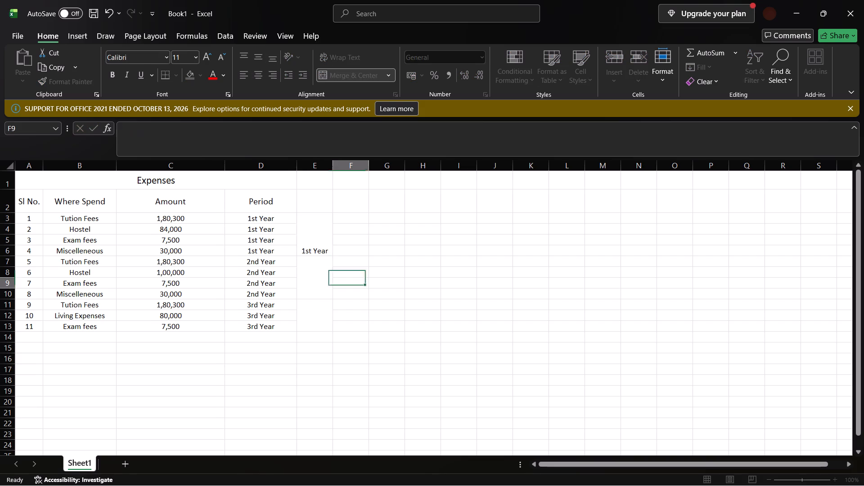
left_click(309, 236)
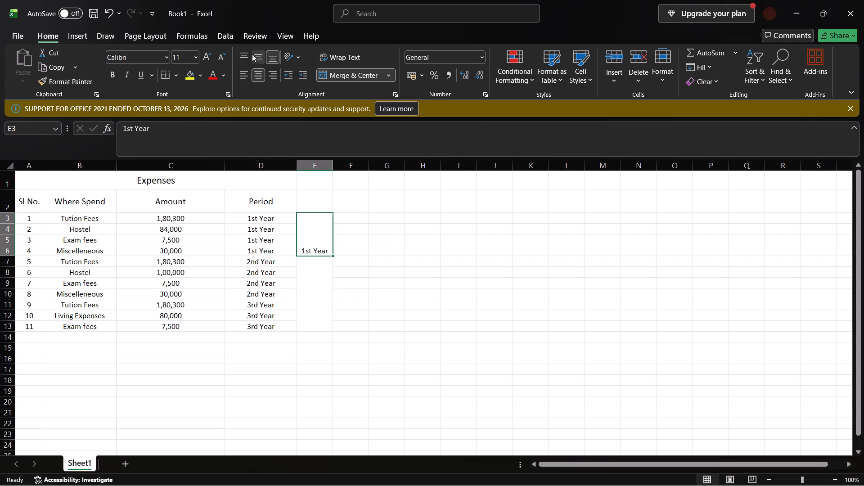
left_click(254, 56)
Copy 2nd Year and 3rd Year from the Period column into the merged cells E7 to E10 and E11 to E13 respectively.
left_click(266, 263)
key("ctrl+c")
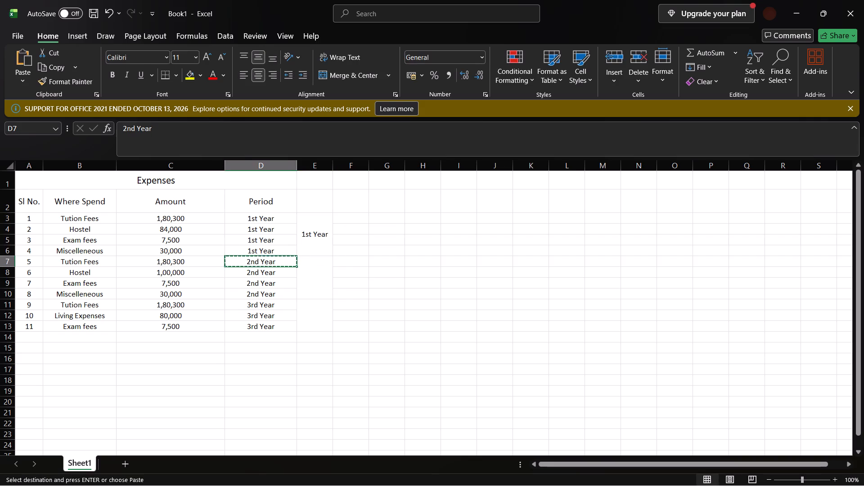
left_click(309, 293)
key("ctrl+v")
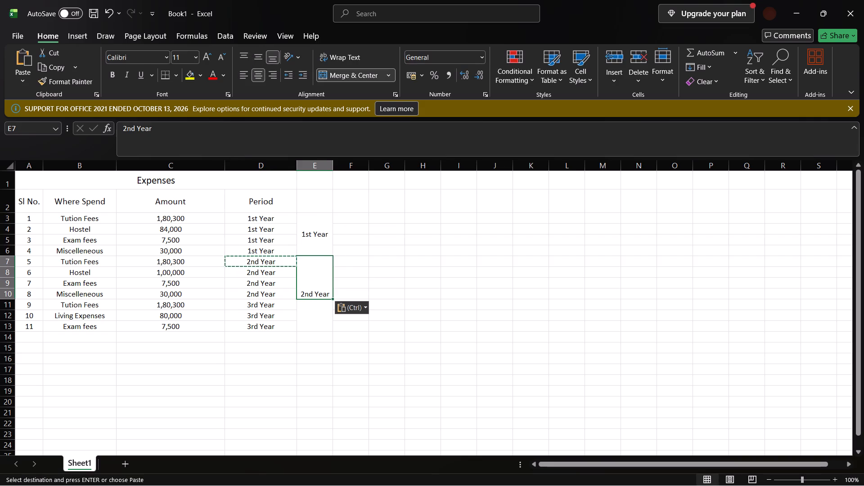
left_click(265, 315)
key("ctrl+c")
left_click(307, 321)
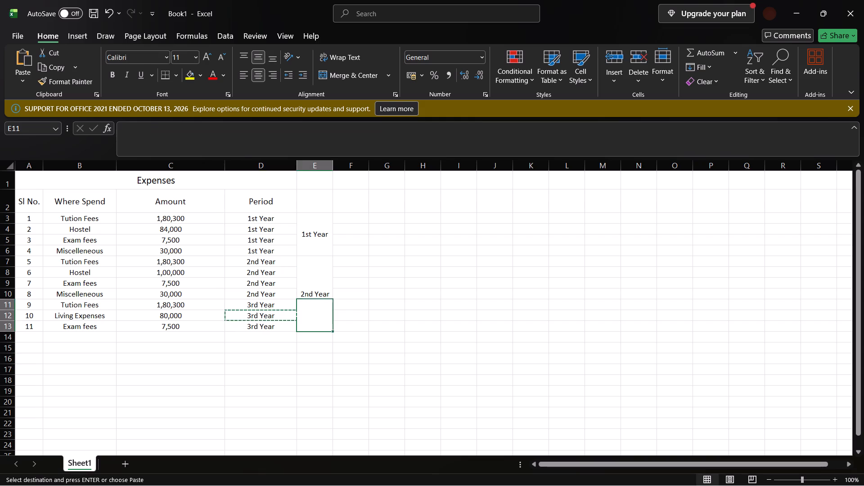
key("ctrl+v")
Align the 2nd Year and 3rd Year labels in column E vertically to the middle.
left_click_drag(310, 270, 311, 307)
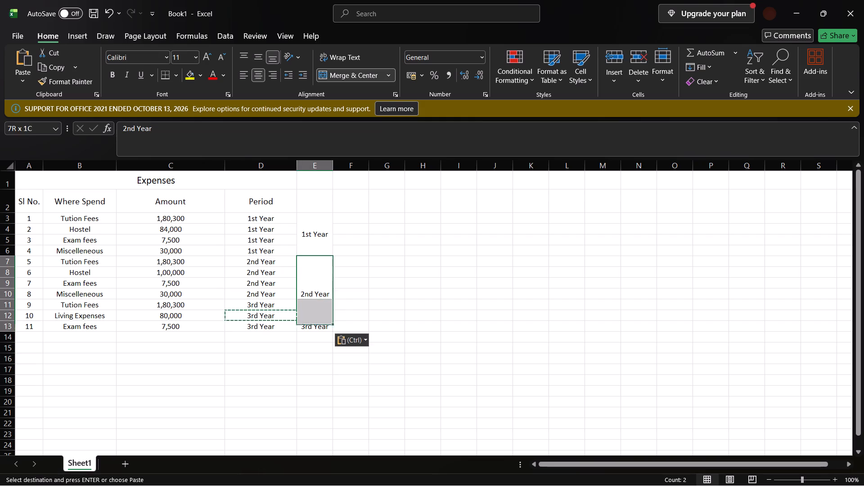
left_click_drag(311, 307, 311, 310)
left_click(260, 55)
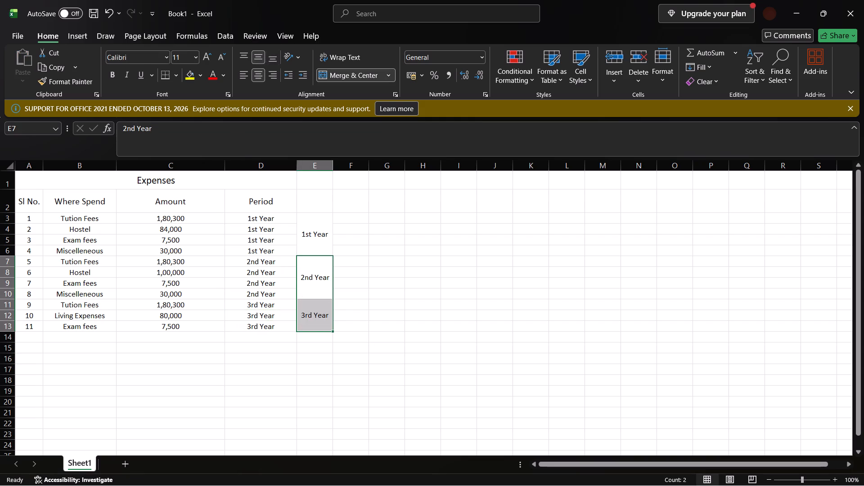
left_click(410, 241)
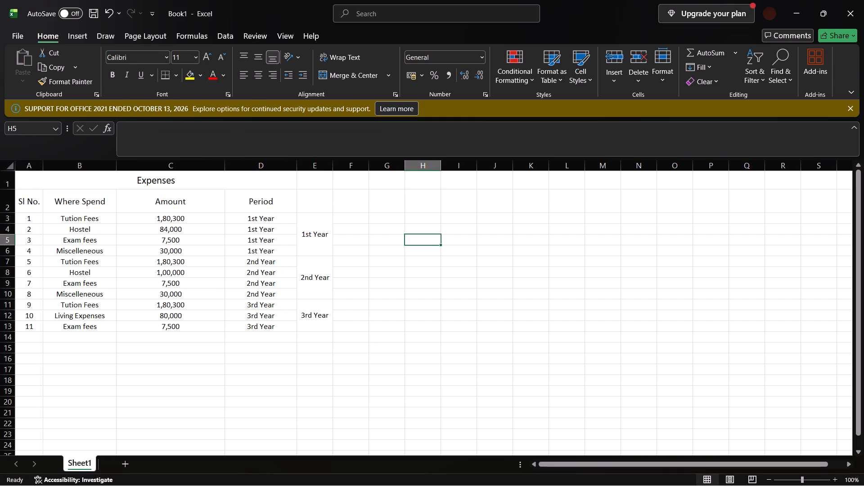
Fill the merged Expenses title cell with yellow.
left_click(59, 189)
left_click(79, 184)
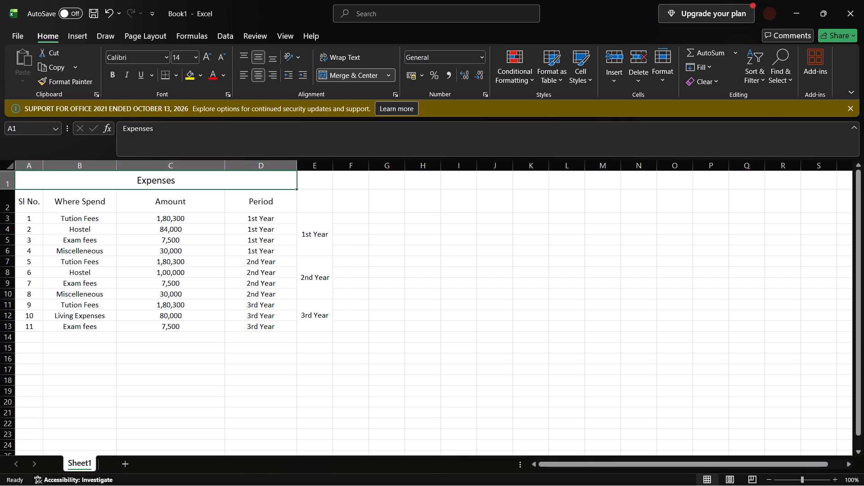
left_click(186, 78)
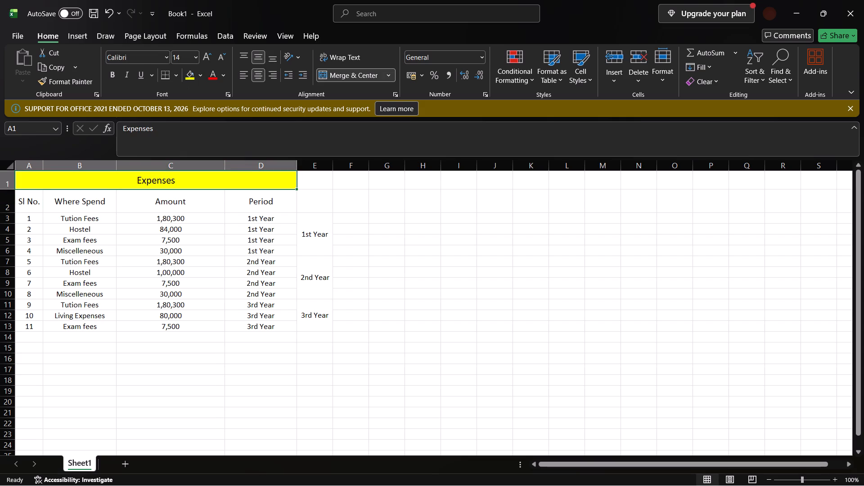
Fill the heading row, A2 to D2, with the standard red color.
left_click_drag(36, 196, 123, 185)
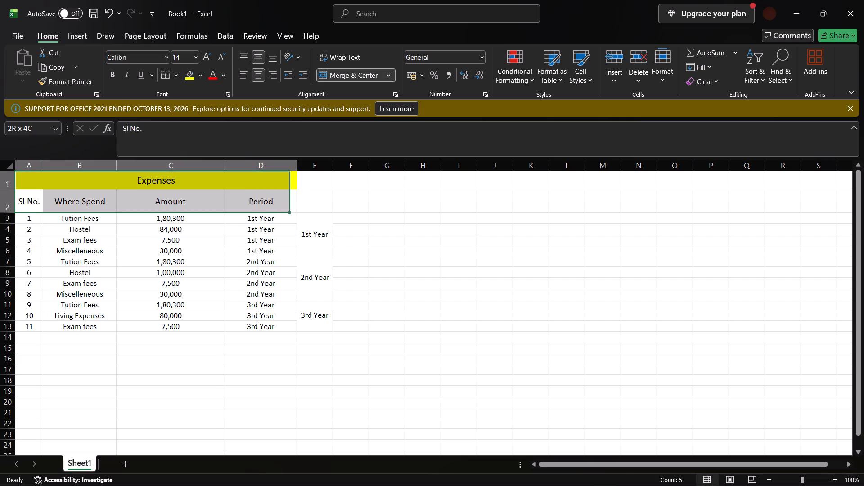
left_click_drag(123, 185, 241, 205)
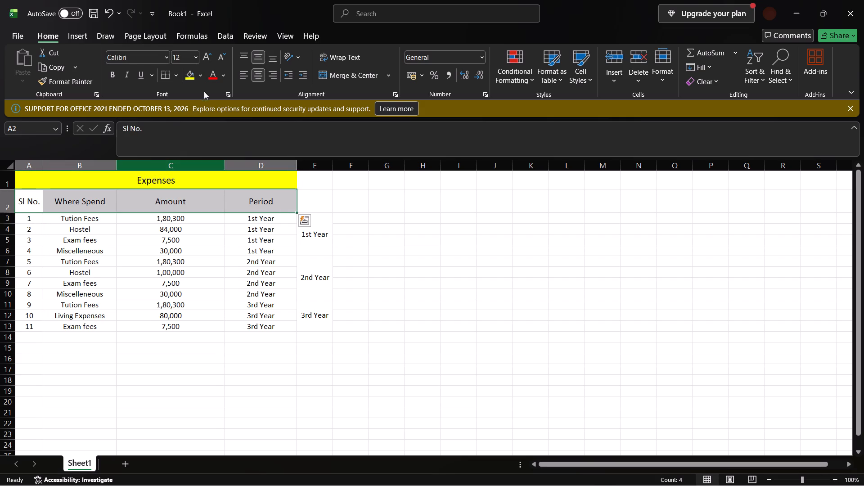
left_click(199, 78)
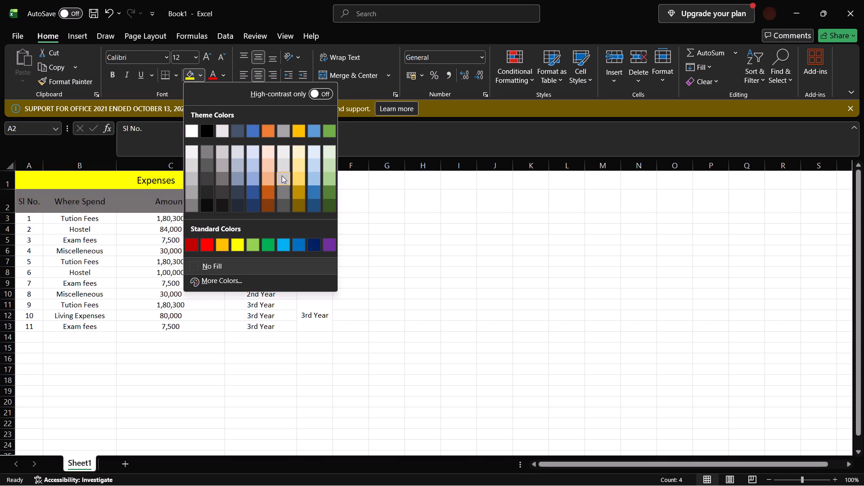
left_click(205, 248)
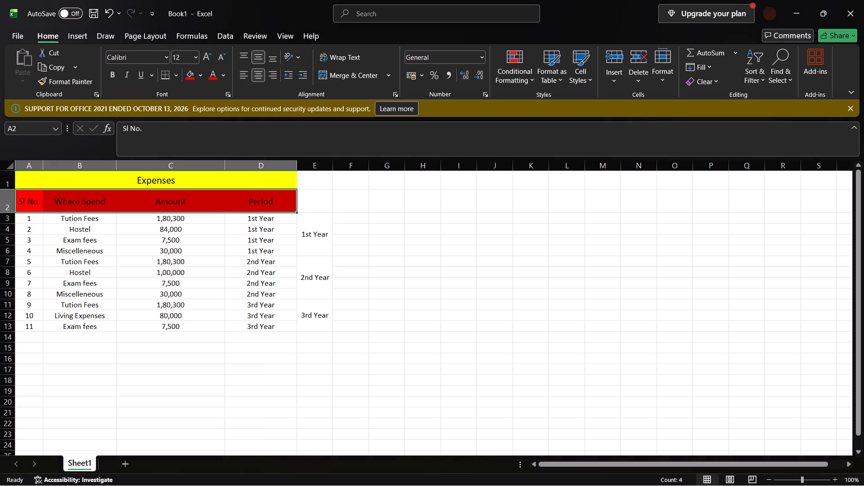
Fill the 1st Year rows, A3 to D6, with a light green theme color.
left_click_drag(33, 220, 258, 247)
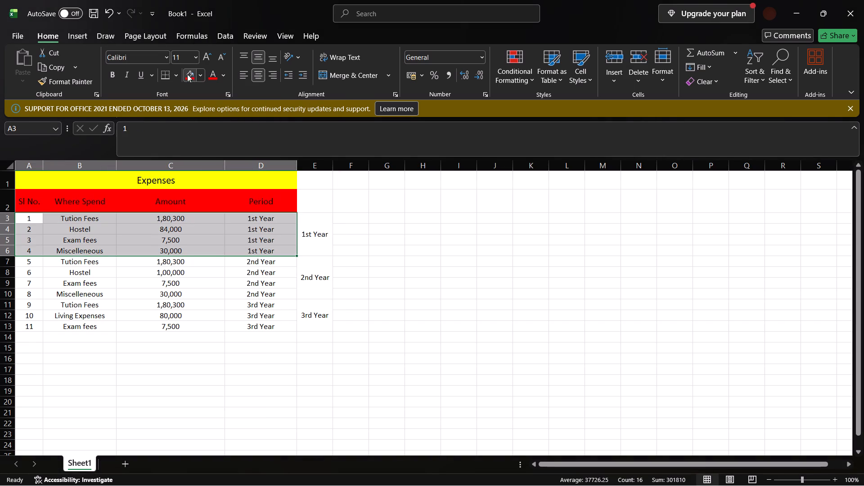
left_click(199, 71)
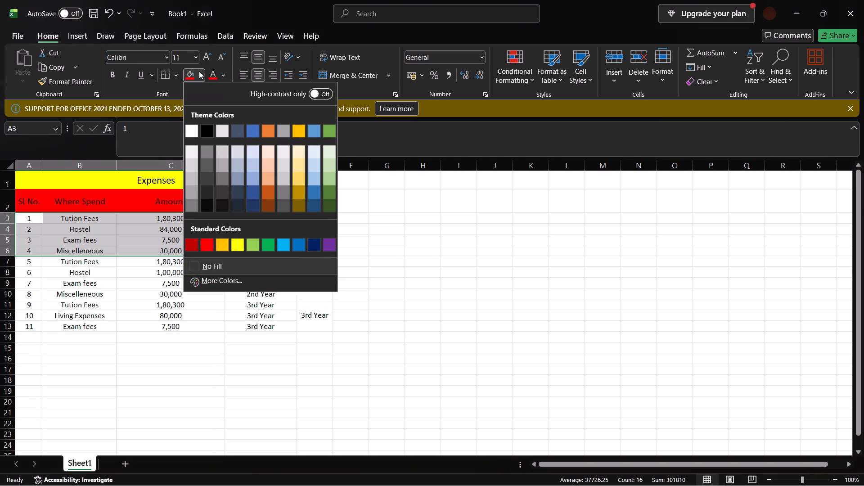
left_click(329, 180)
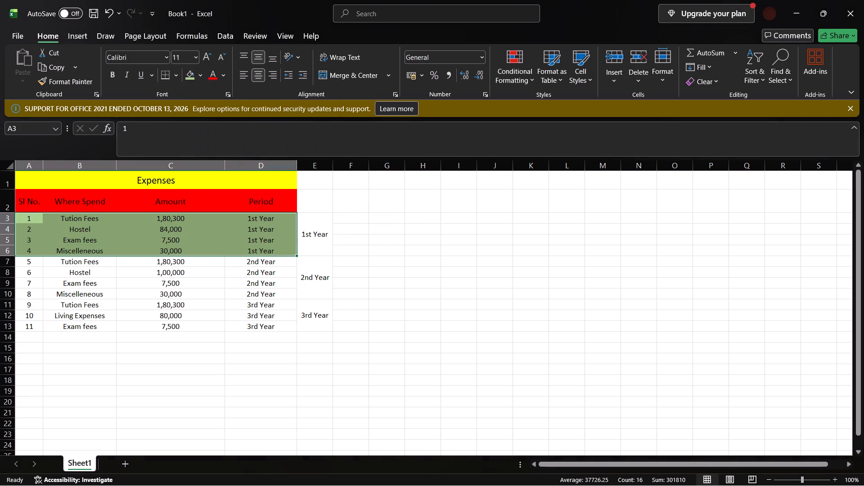
Fill the 2nd Year rows, A7 to D10, with a light gold theme color.
left_click_drag(28, 261, 283, 294)
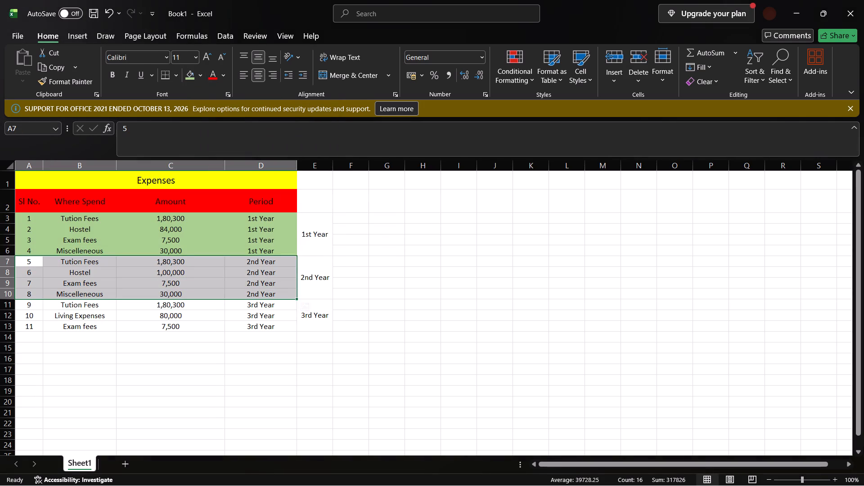
left_click(198, 74)
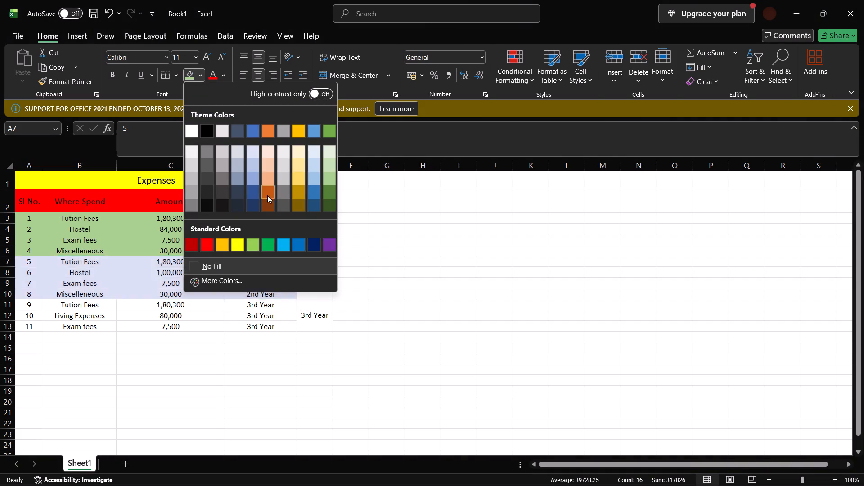
left_click(300, 180)
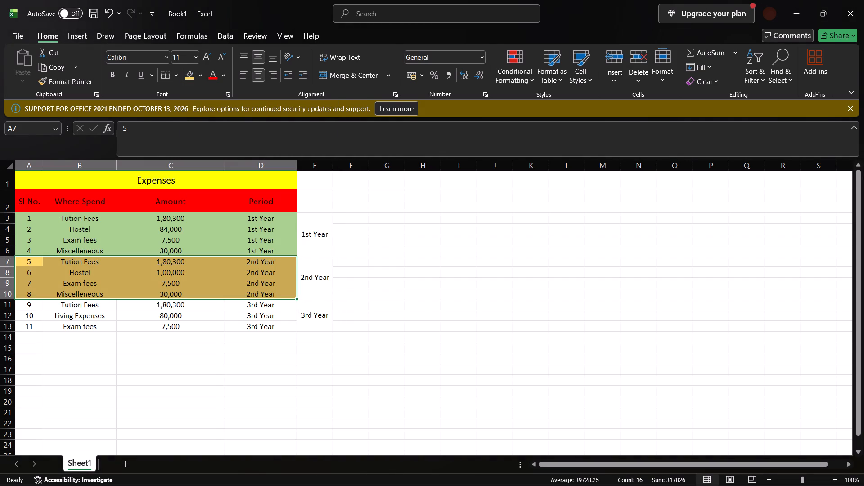
Fill the 3rd Year rows, A11 to D13, with a light blue theme color.
left_click_drag(28, 305, 259, 324)
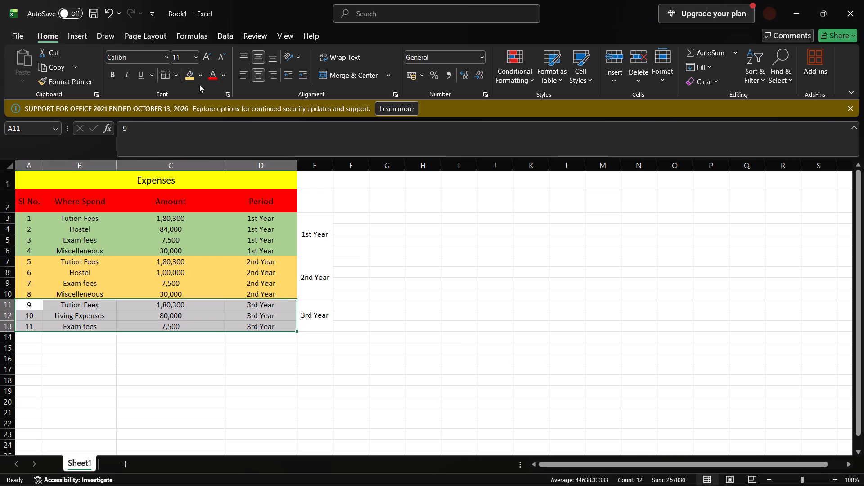
left_click(200, 71)
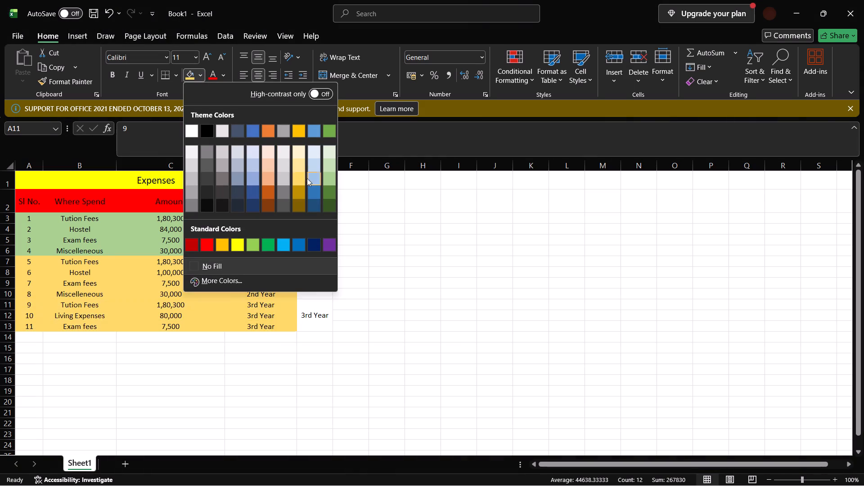
left_click(252, 183)
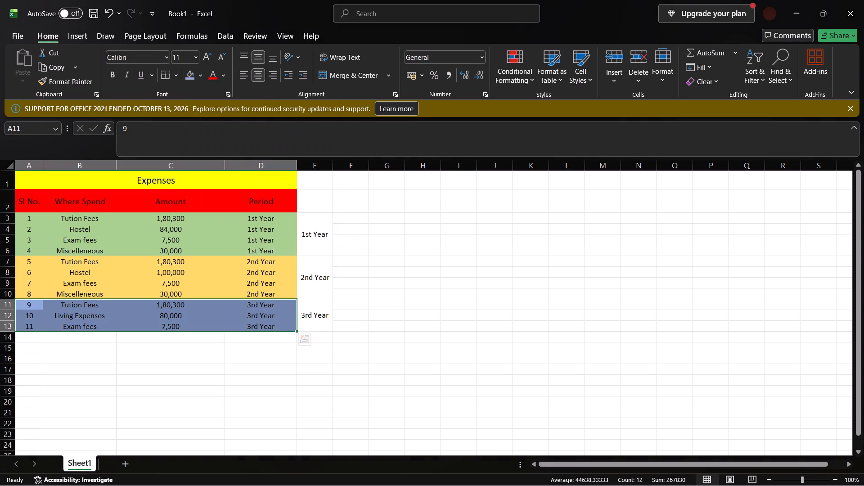
Fill the merged 1st, 2nd and 3rd Year labels in column E with the light green, gold and blue of their matching rows.
left_click(309, 226)
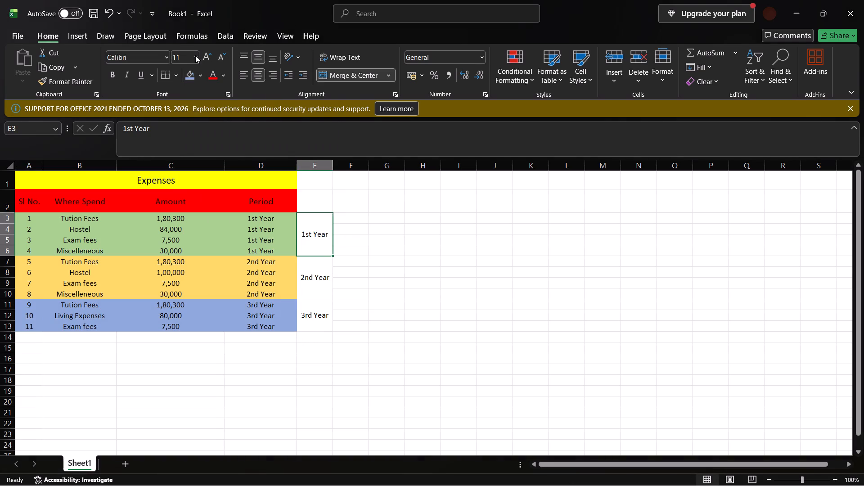
left_click(199, 71)
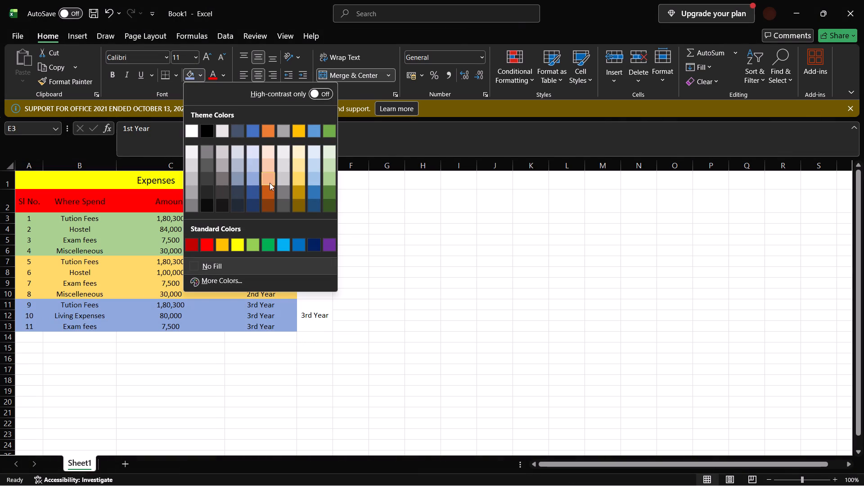
left_click(325, 180)
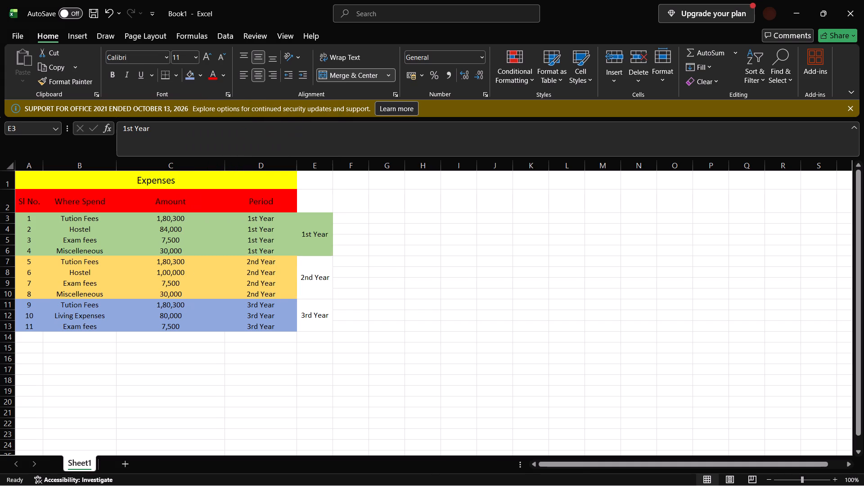
left_click(317, 276)
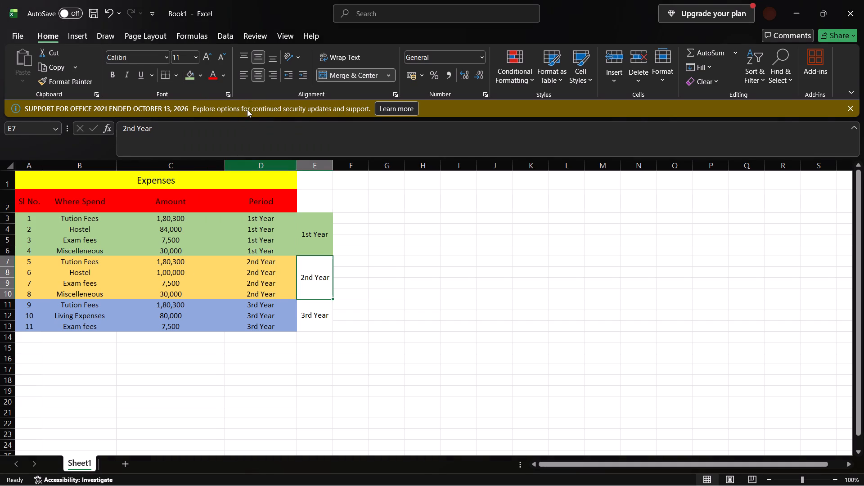
left_click(193, 76)
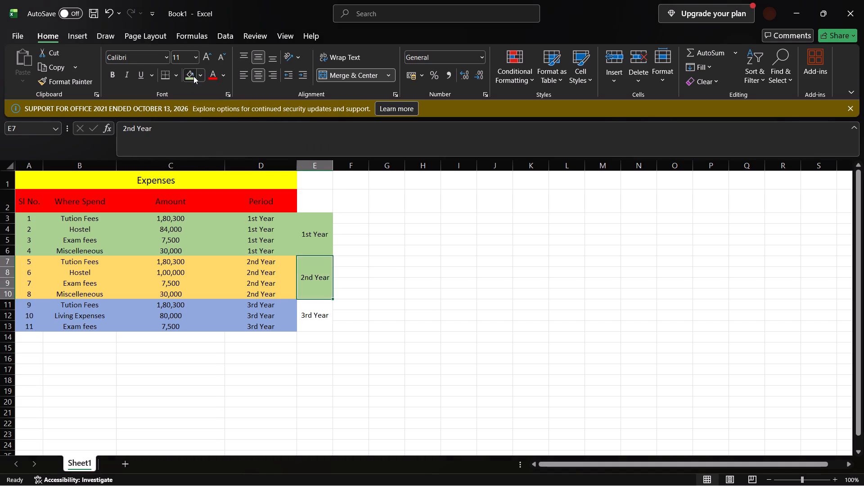
left_click(202, 76)
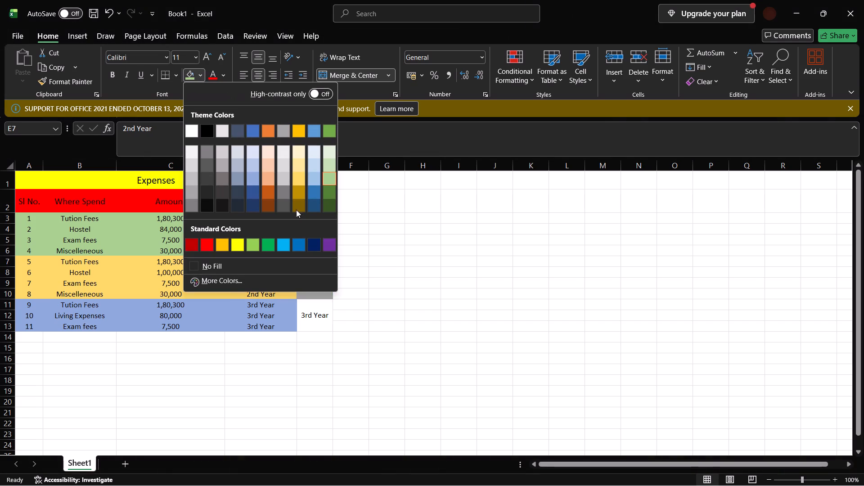
left_click(298, 176)
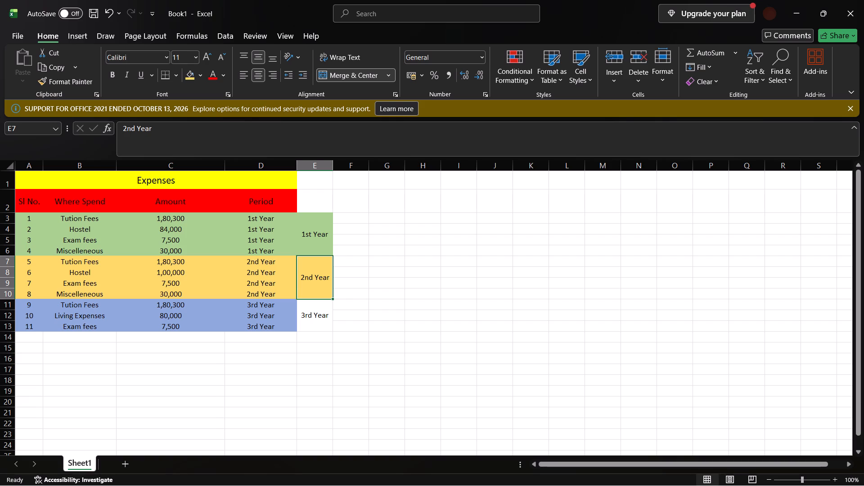
left_click(308, 312)
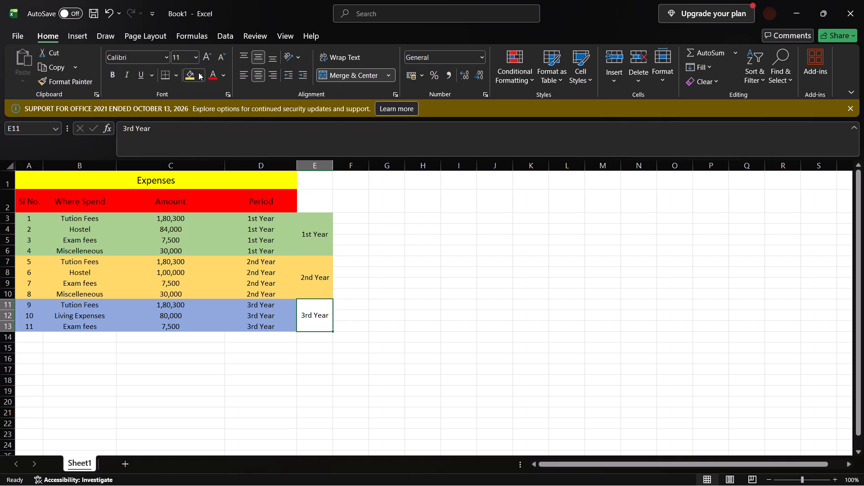
left_click(198, 72)
left_click(255, 177)
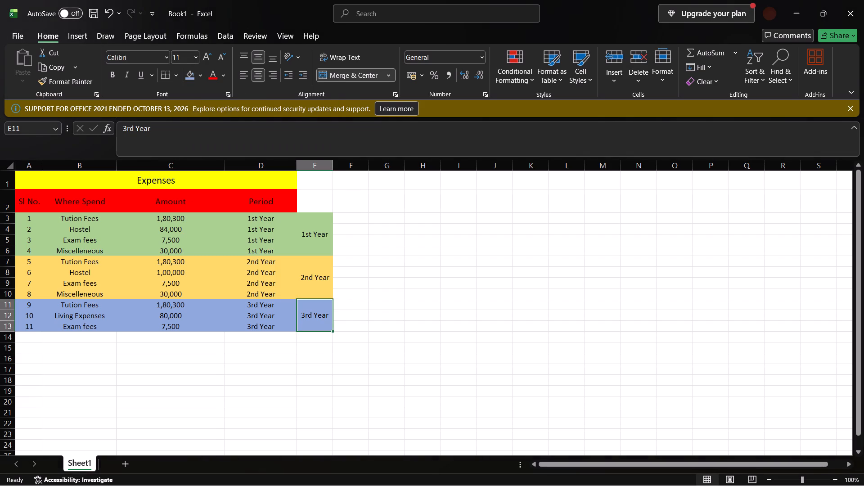
Apply All Borders to the table, A1 to D13, and to the merged year labels, E3 to E13.
left_click_drag(40, 182, 292, 329)
left_click(405, 14)
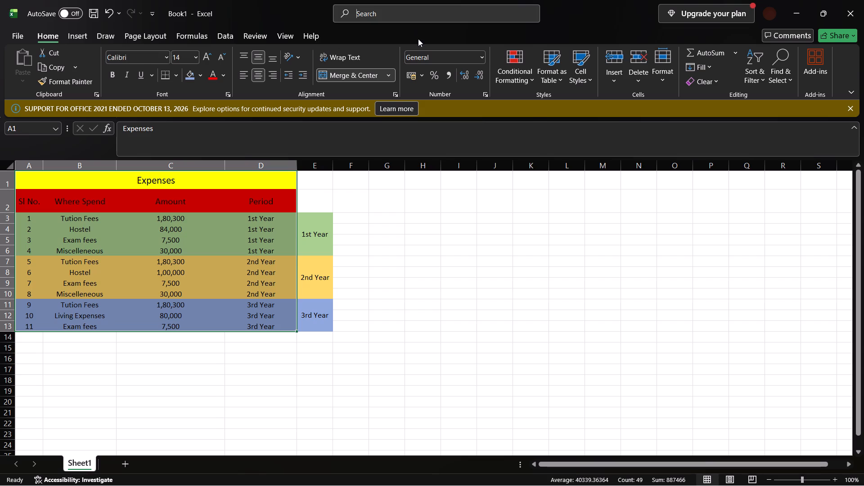
left_click(403, 49)
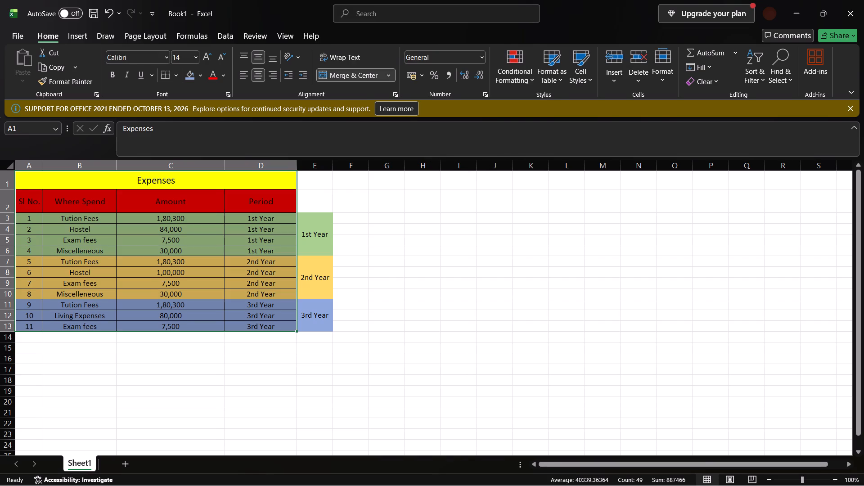
left_click_drag(317, 229, 315, 319)
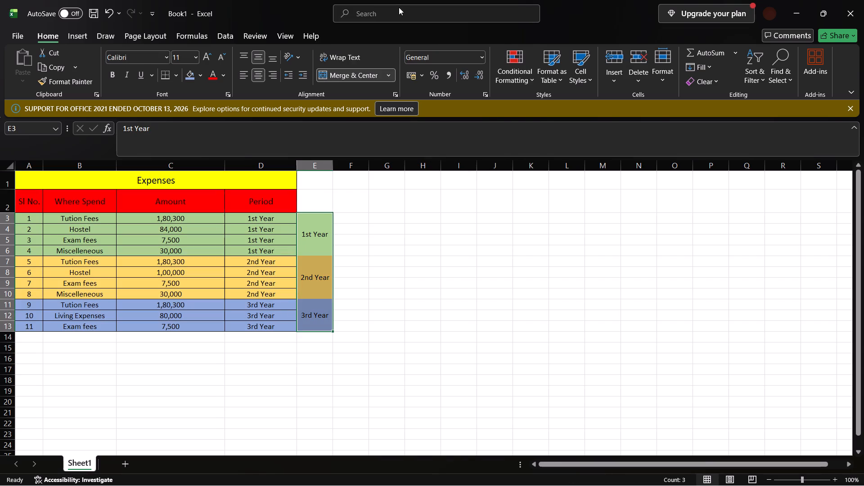
left_click(398, 10)
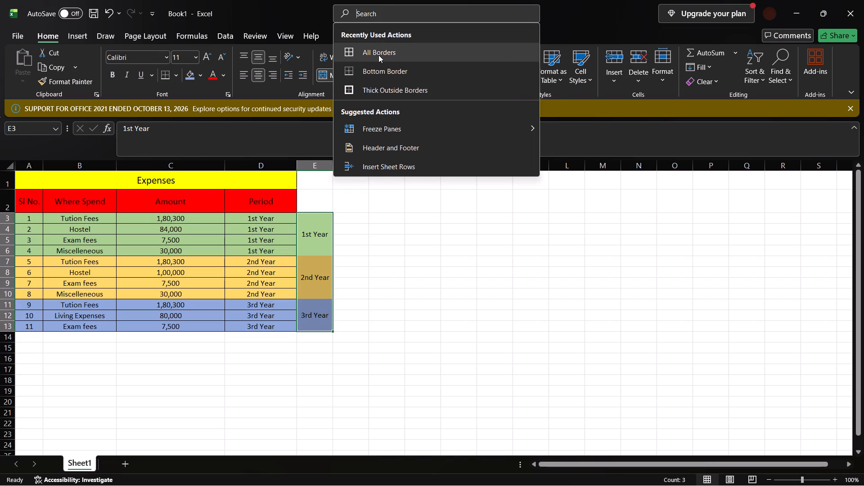
left_click(378, 55)
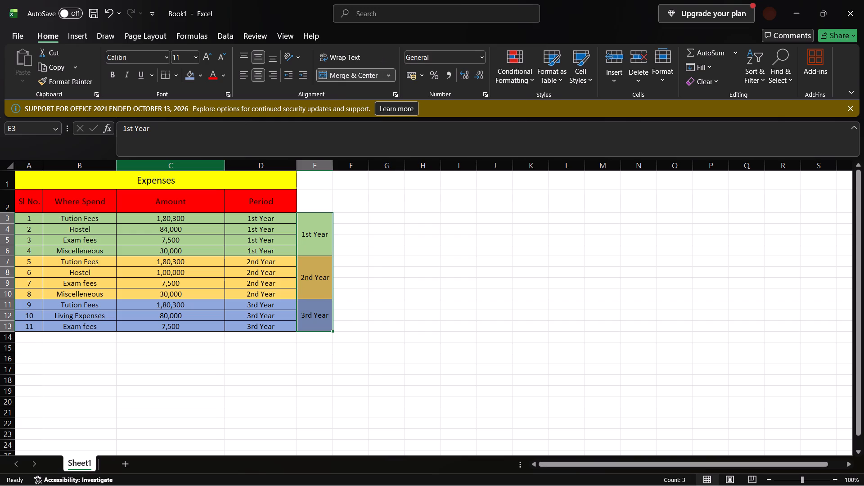
Make the heading row, A2 to D2, bold.
left_click_drag(18, 198, 248, 205)
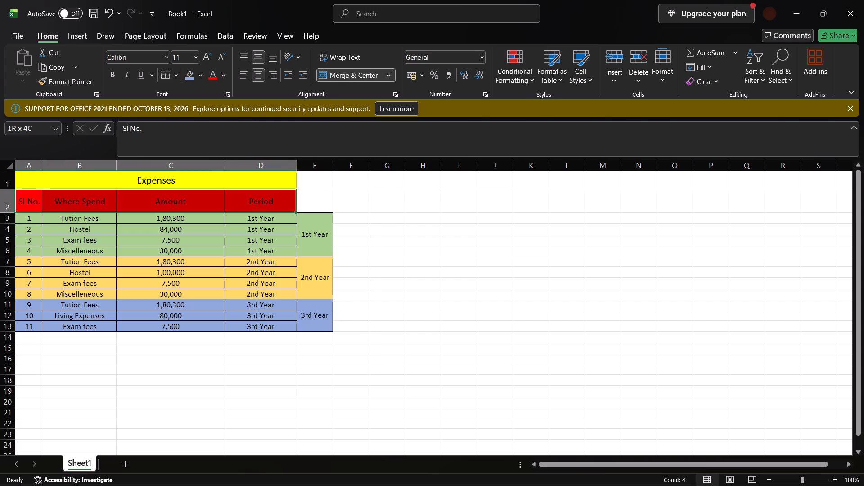
left_click_drag(248, 205, 251, 205)
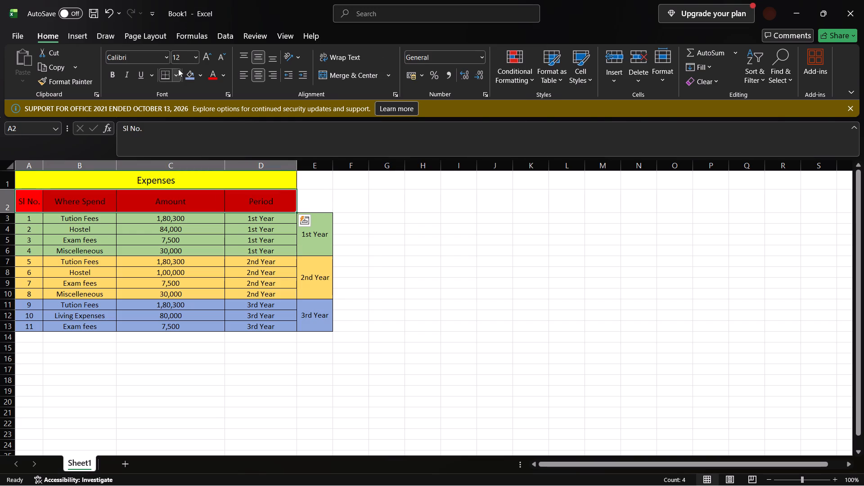
left_click(110, 75)
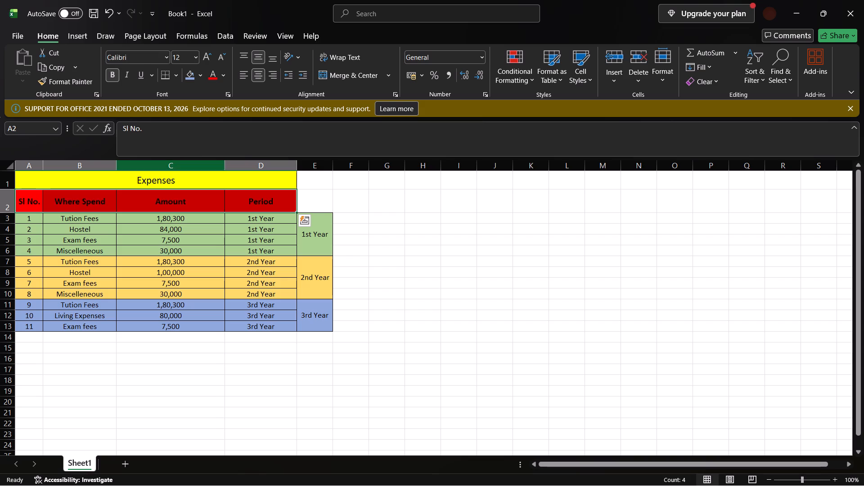
Make the merged Expenses title bold and italic.
left_click(121, 181)
left_click(110, 74)
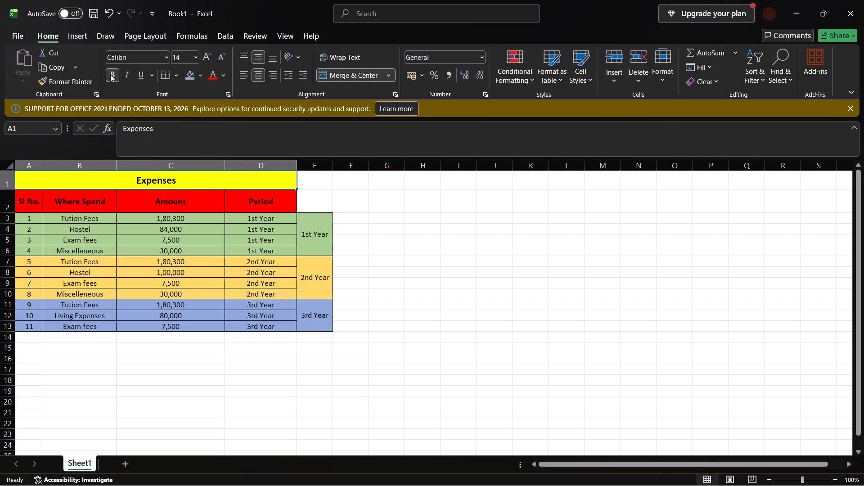
left_click(130, 73)
double_click(27, 221)
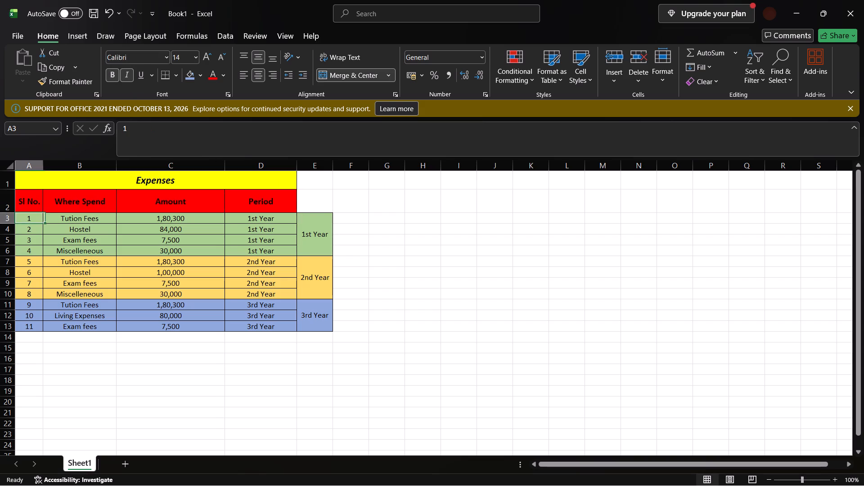
Make the values in the Amount column, C3 to C13, bold without italics.
left_click_drag(170, 218, 175, 314)
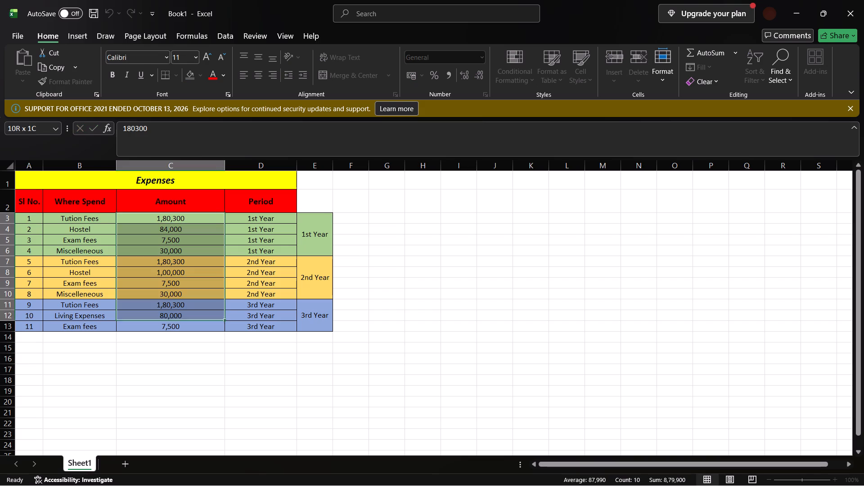
left_click_drag(175, 314, 183, 322)
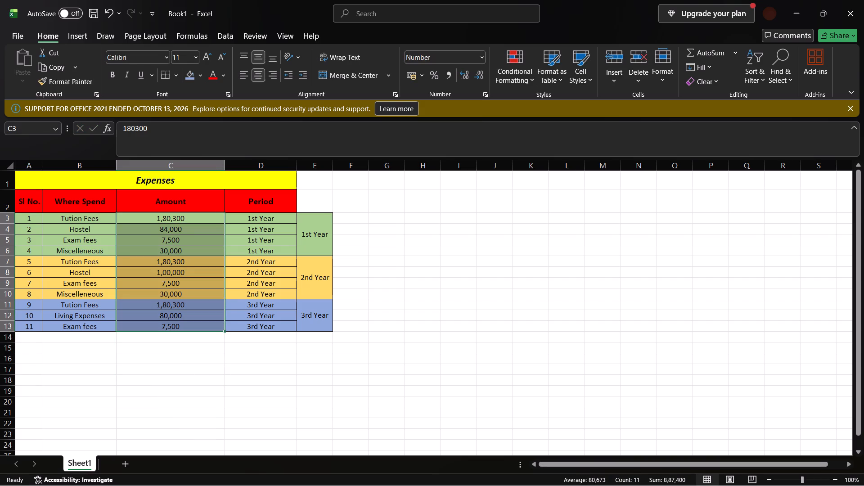
left_click(120, 72)
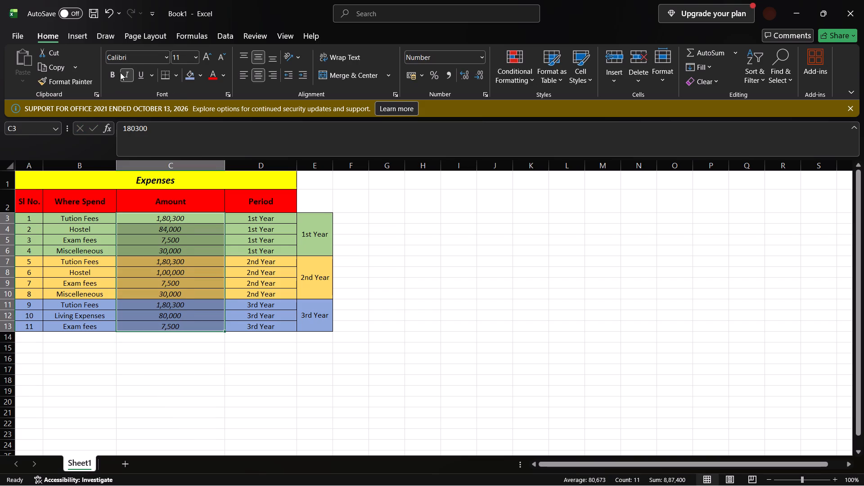
left_click(120, 72)
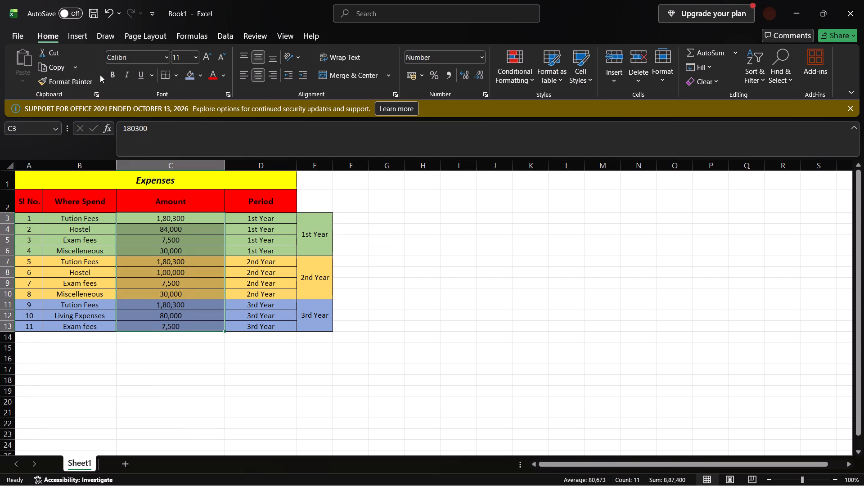
left_click(109, 73)
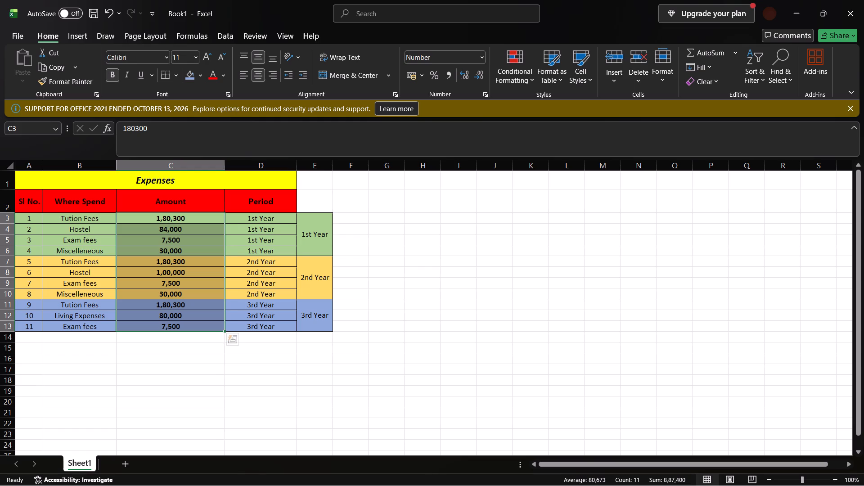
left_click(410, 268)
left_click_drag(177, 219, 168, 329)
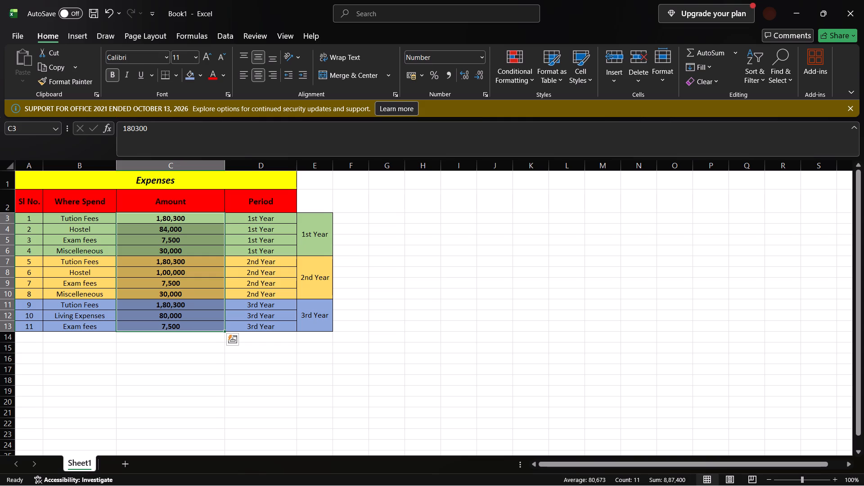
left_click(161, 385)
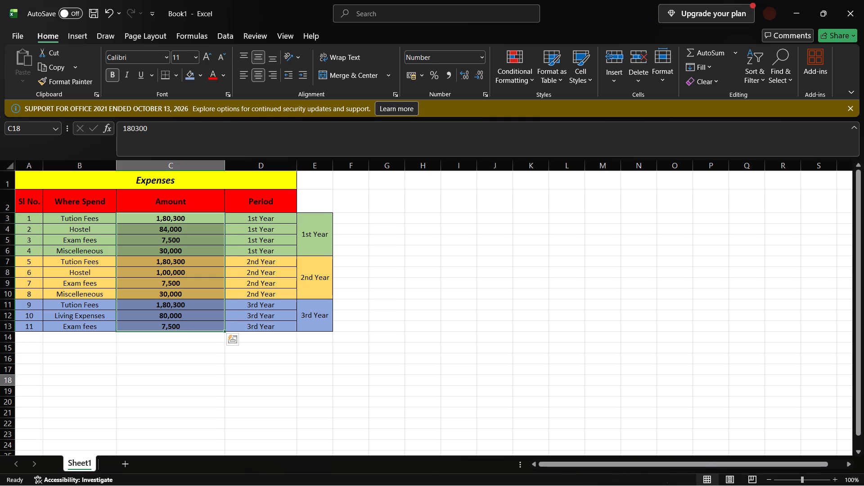
Copy the three 3rd Year amounts, C11 to C13, into the blank cells below, C14 to C16.
left_click_drag(149, 306, 178, 329)
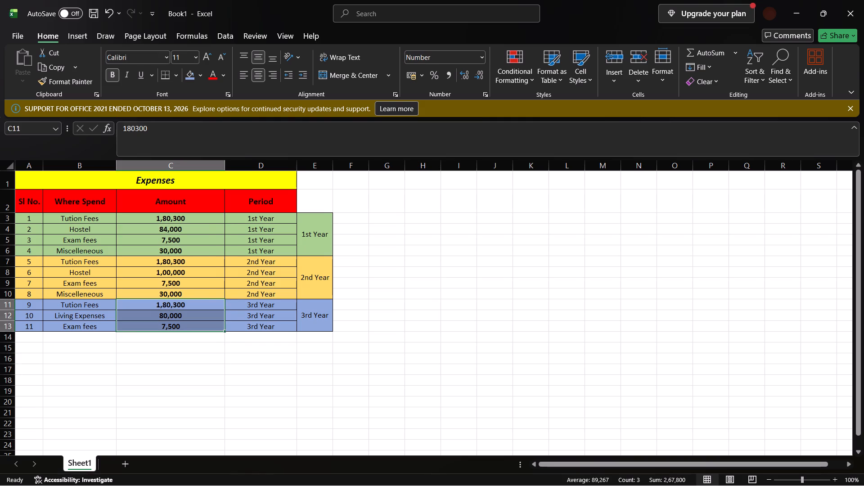
key("ctrl+c")
left_click_drag(173, 339, 171, 356)
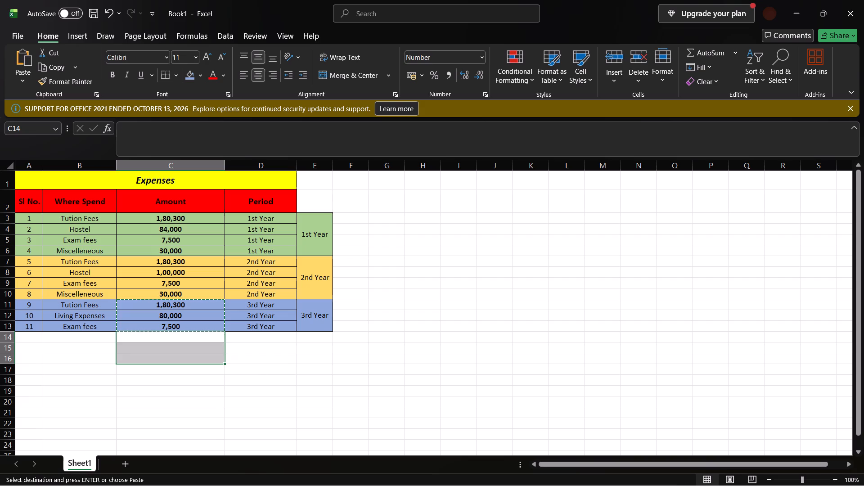
key("ctrl+v")
left_click(209, 382)
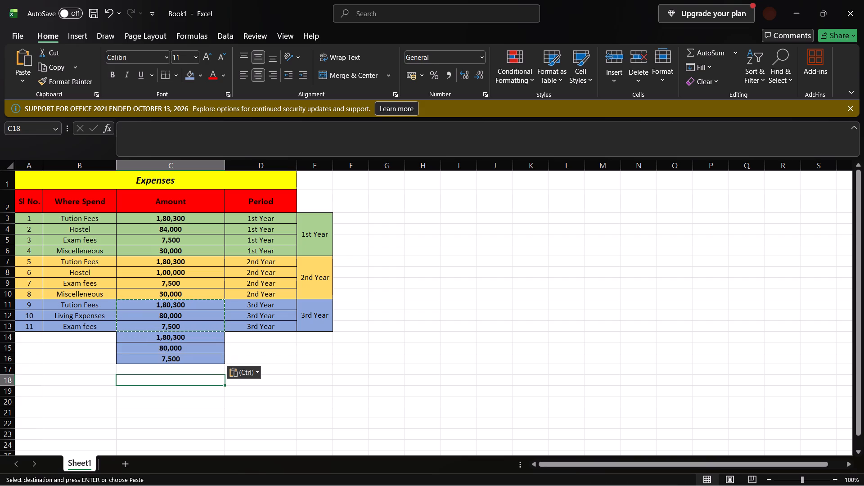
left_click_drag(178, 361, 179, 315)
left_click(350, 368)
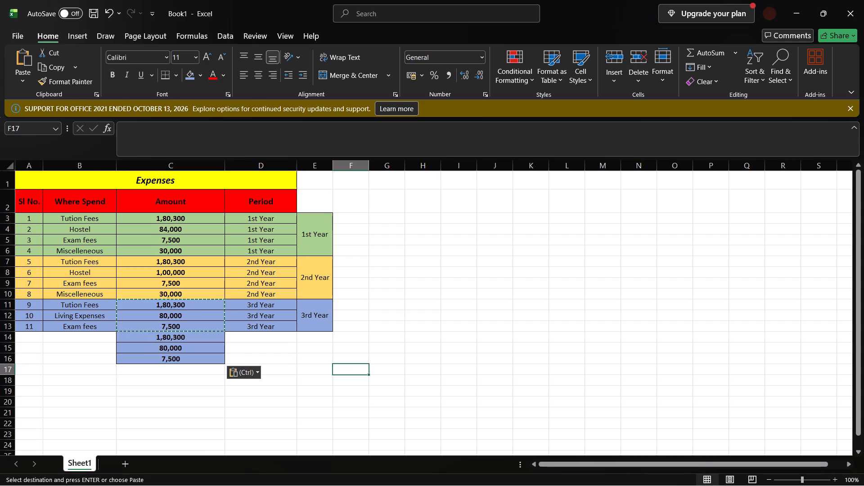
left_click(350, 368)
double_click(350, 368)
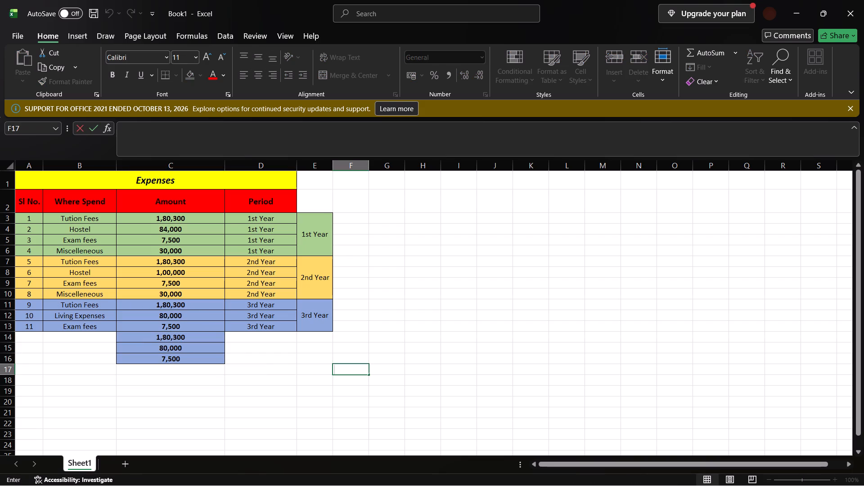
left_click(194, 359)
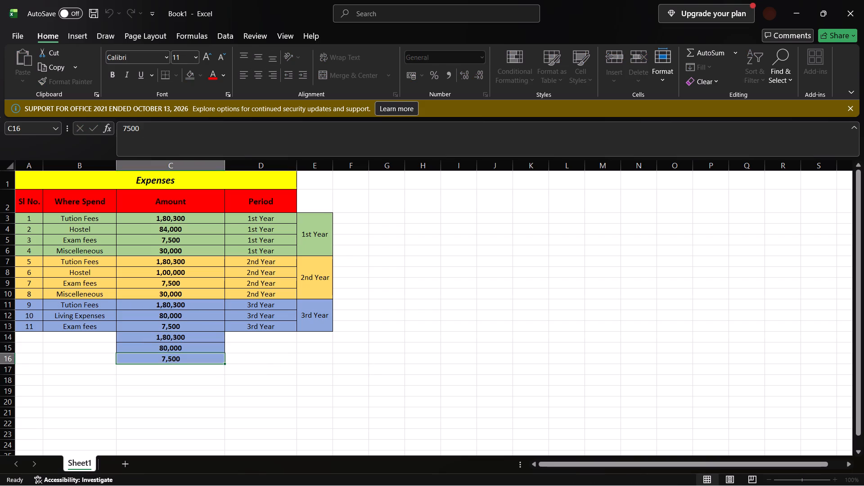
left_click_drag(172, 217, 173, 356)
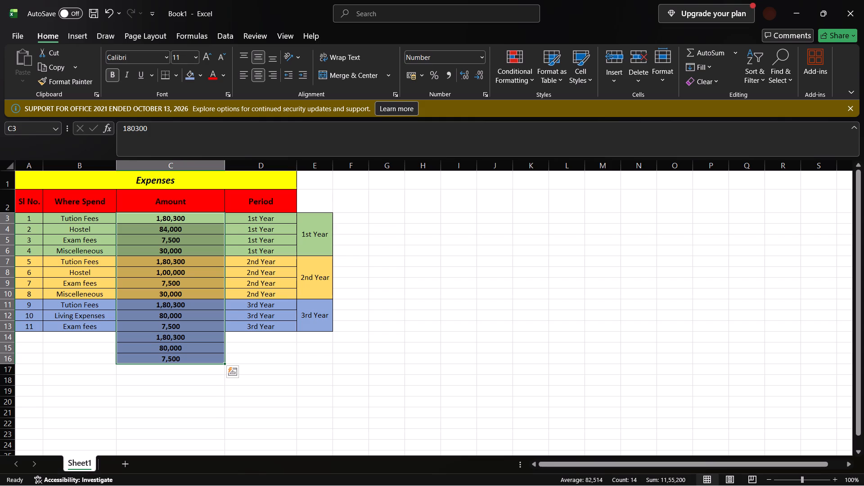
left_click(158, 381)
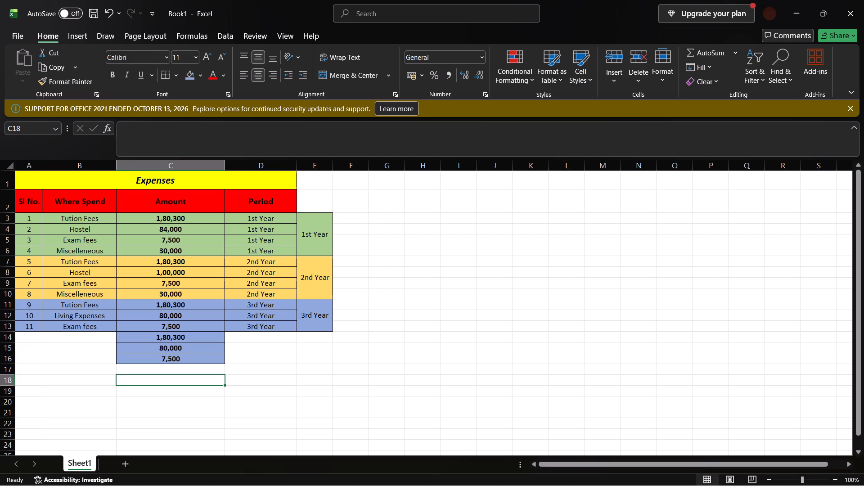
Copy the 3rd Year expense names, B11 to B13, into the cells below, B14 to B16.
left_click_drag(90, 304, 87, 326)
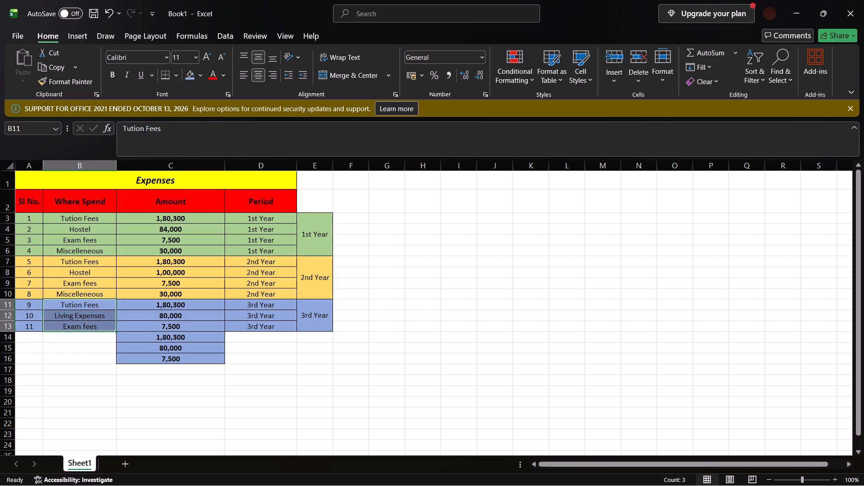
key("ctrl+c")
left_click_drag(76, 337, 72, 358)
key("ctrl+v")
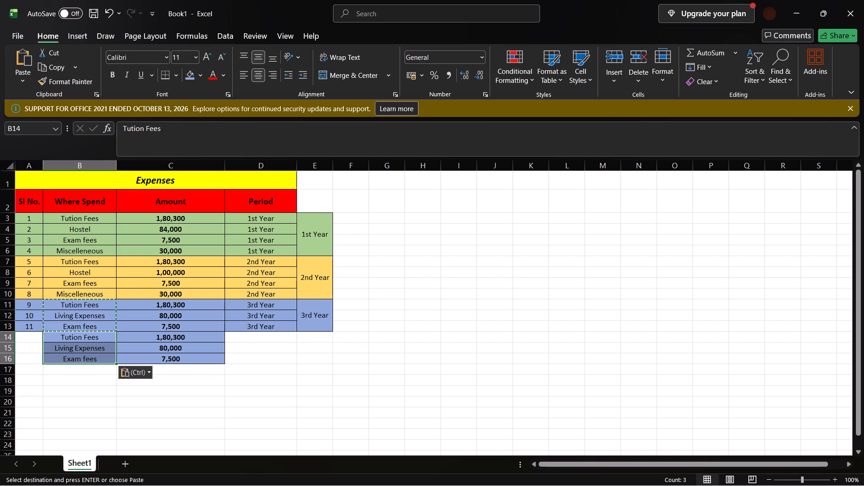
Enter 4th Year in the Period cell D14 and copy it to D15 and D16.
left_click(248, 337)
key("4")
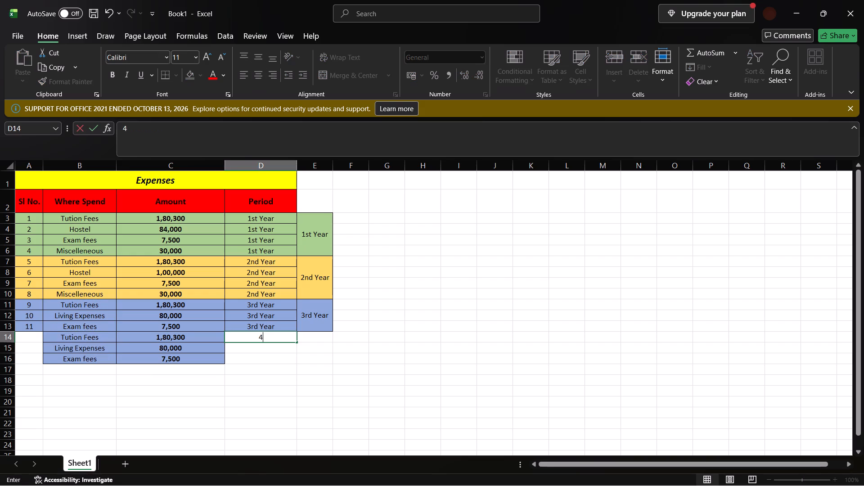
type("th year")
key("BackSpace")
key("BackSpace")
key("BackSpace")
key("BackSpace")
key("BackSpace")
key("space")
type("Year")
key("ctrl+c")
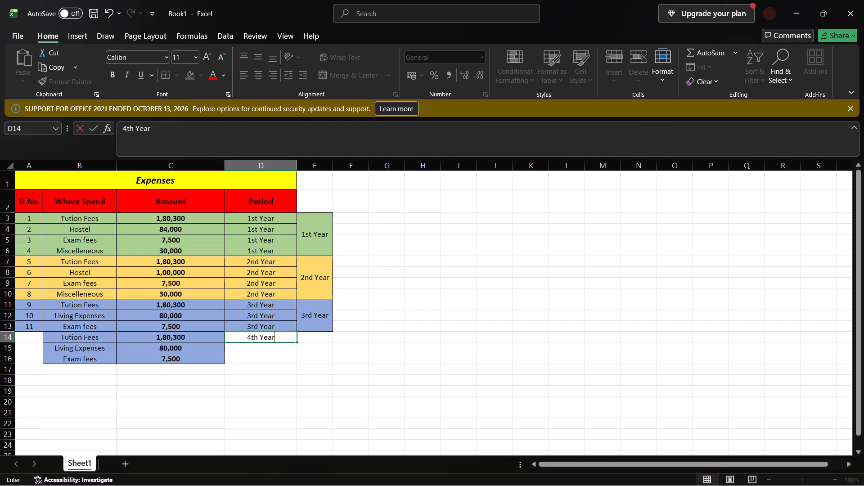
left_click(253, 337)
left_click(262, 346)
left_click(262, 337)
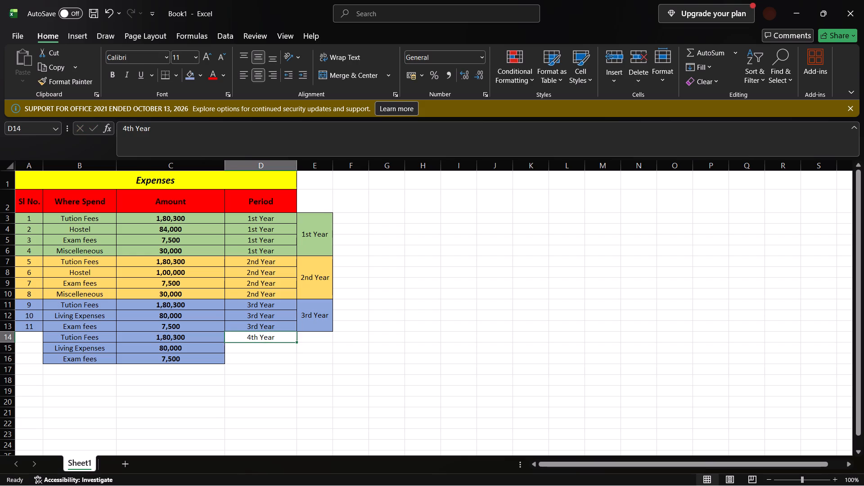
key("ctrl+c")
left_click_drag(258, 346, 256, 360)
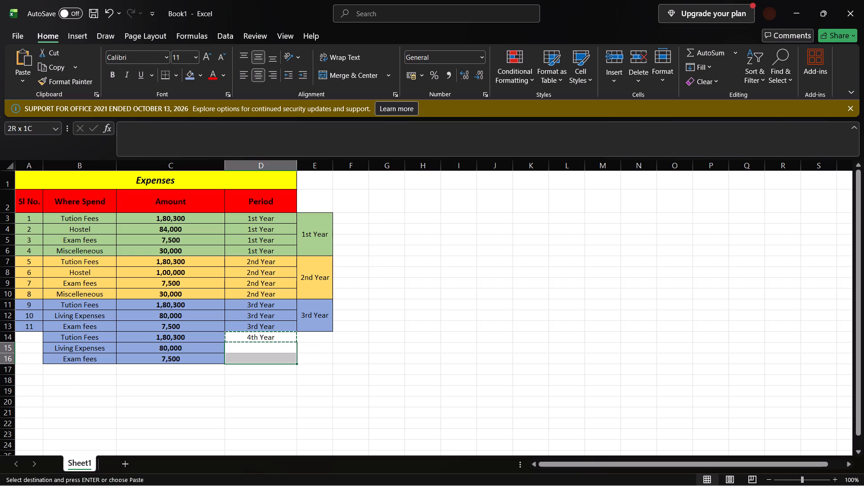
left_click_drag(256, 360, 256, 359)
key("ctrl+v")
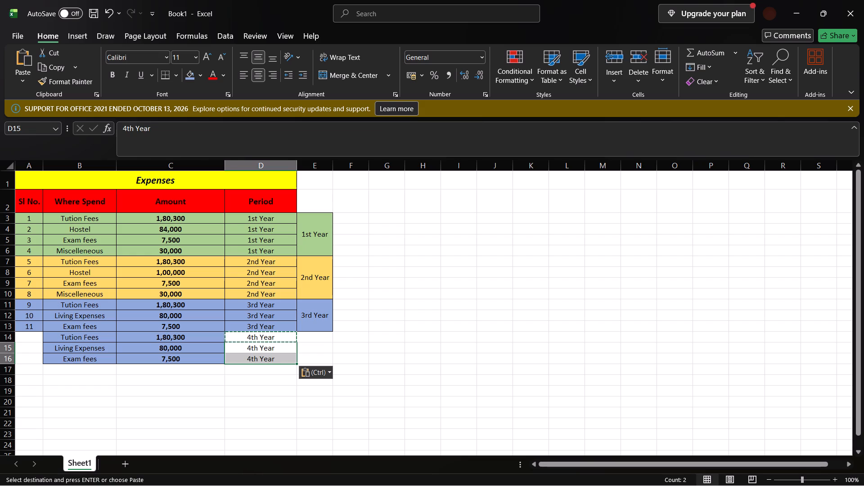
Paste the 4th Year label beside the new rows in column E and merge and center it across E14 to E16.
left_click(311, 349)
key("ctrl+v")
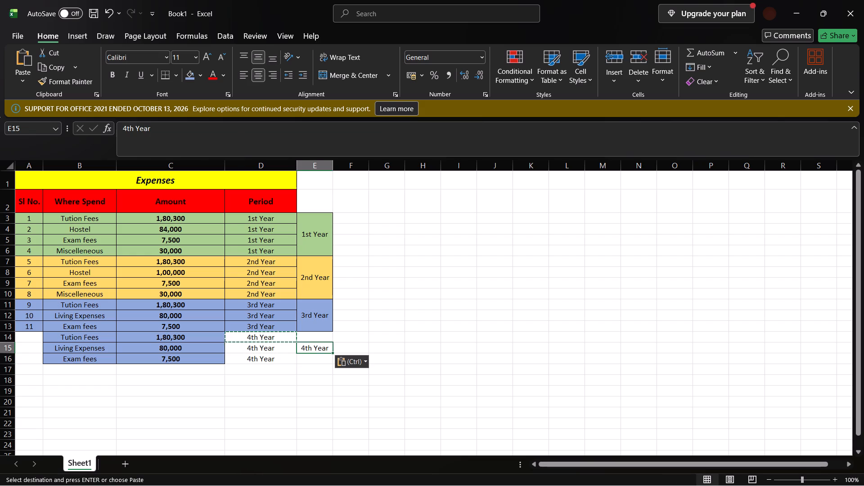
left_click_drag(315, 337, 311, 355)
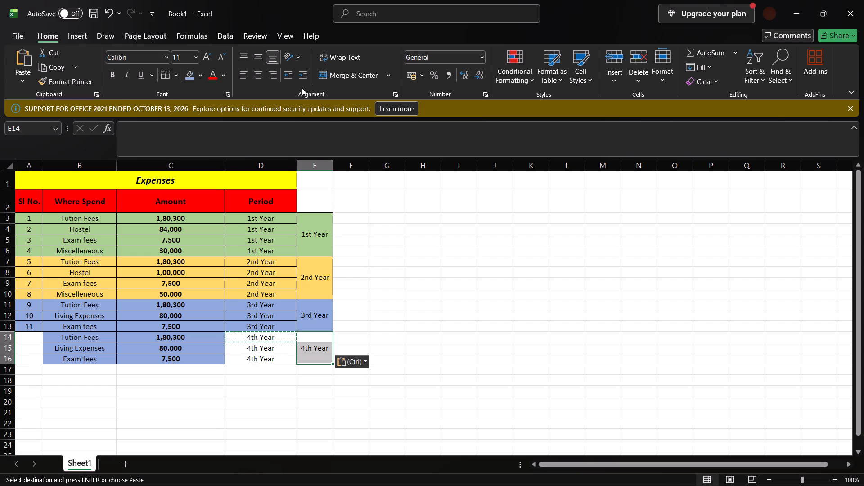
left_click(349, 76)
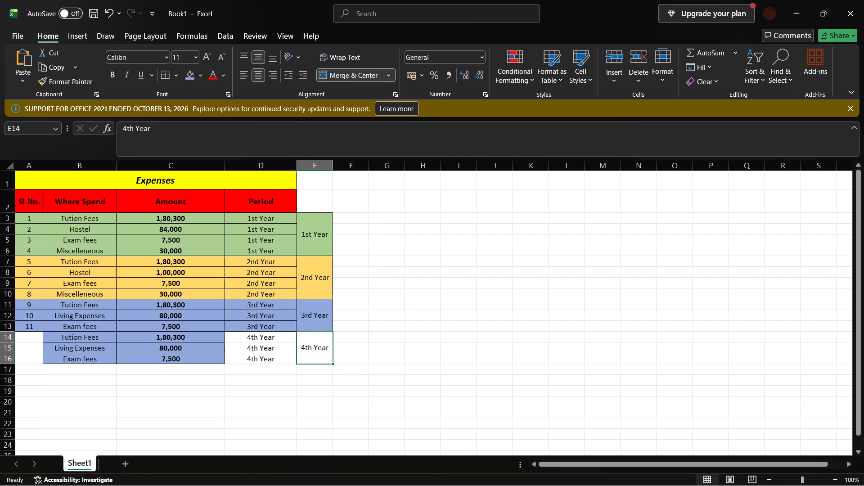
Fill the 4th Year rows and their merged label, A14 to E16, with light blue-gray.
left_click_drag(27, 337, 316, 361)
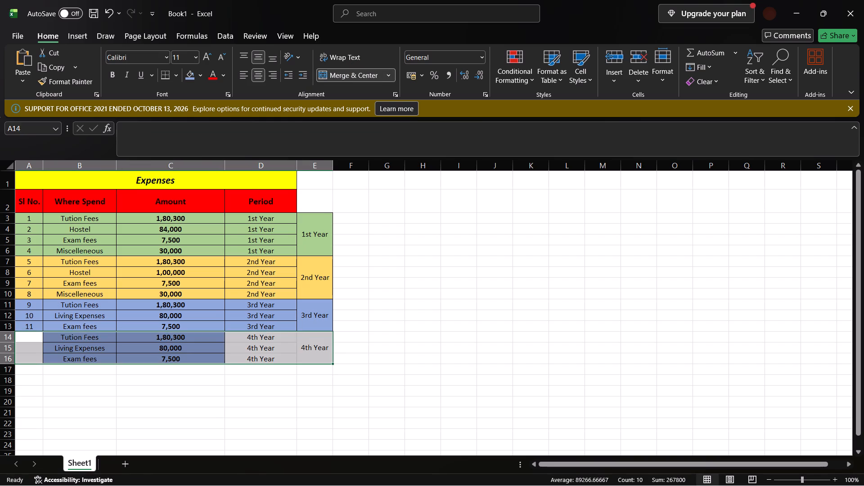
left_click(199, 73)
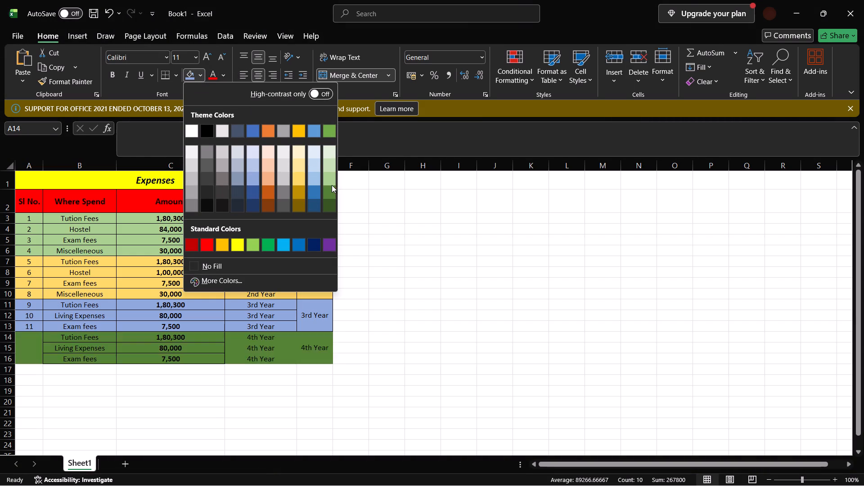
left_click(240, 166)
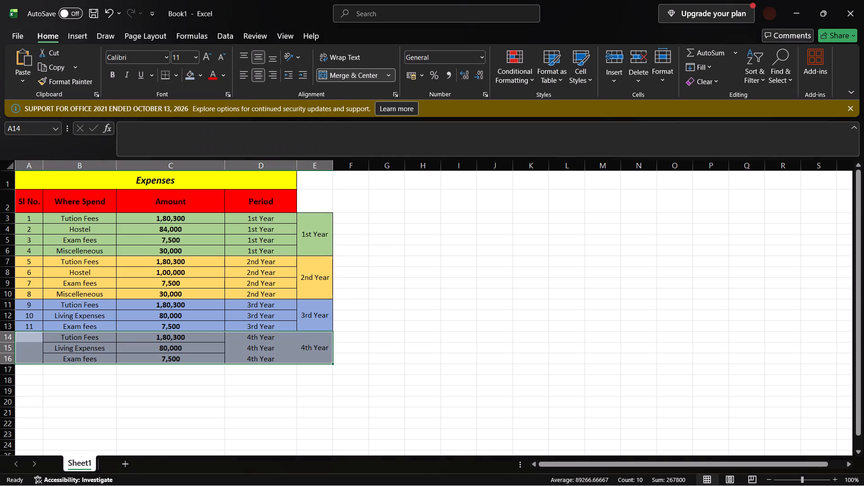
Apply All Borders to the 4th Year block, A14 to E16.
left_click(402, 14)
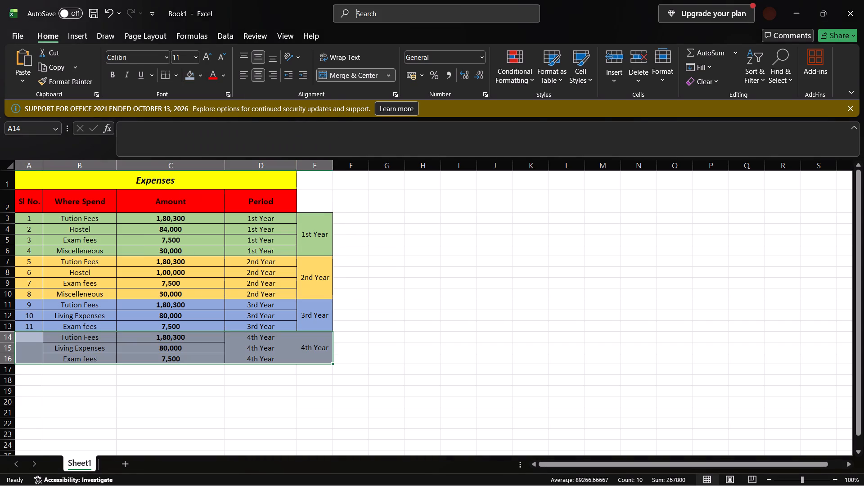
left_click(399, 52)
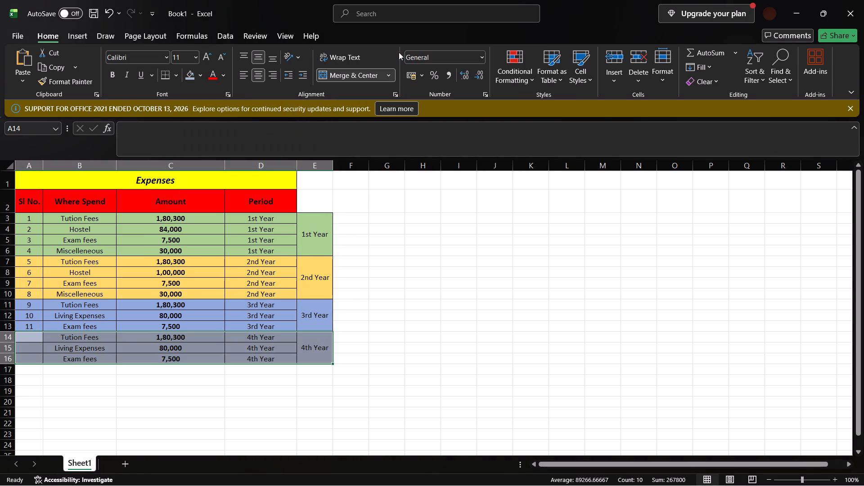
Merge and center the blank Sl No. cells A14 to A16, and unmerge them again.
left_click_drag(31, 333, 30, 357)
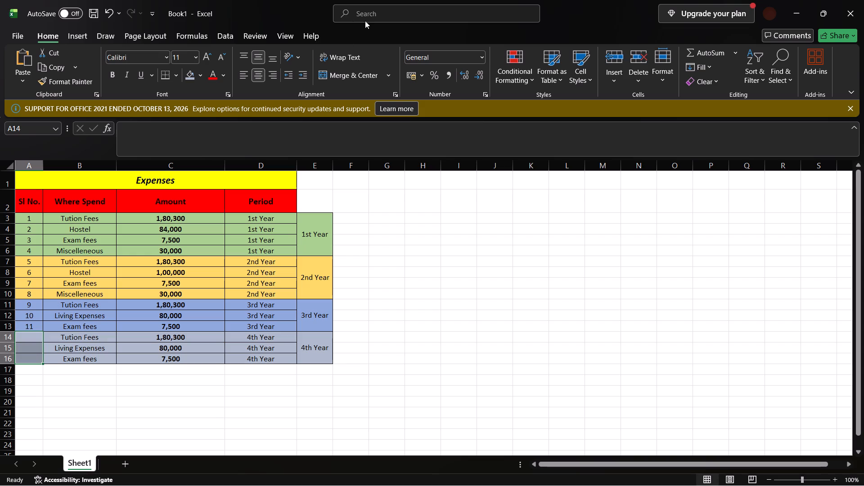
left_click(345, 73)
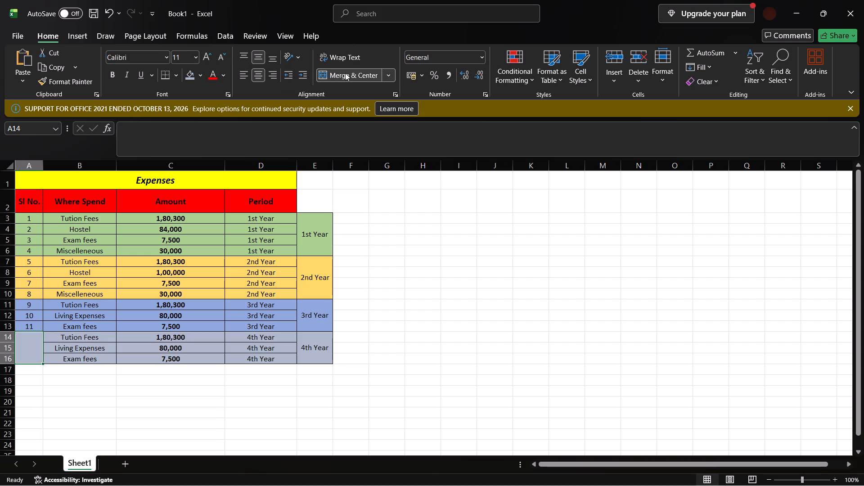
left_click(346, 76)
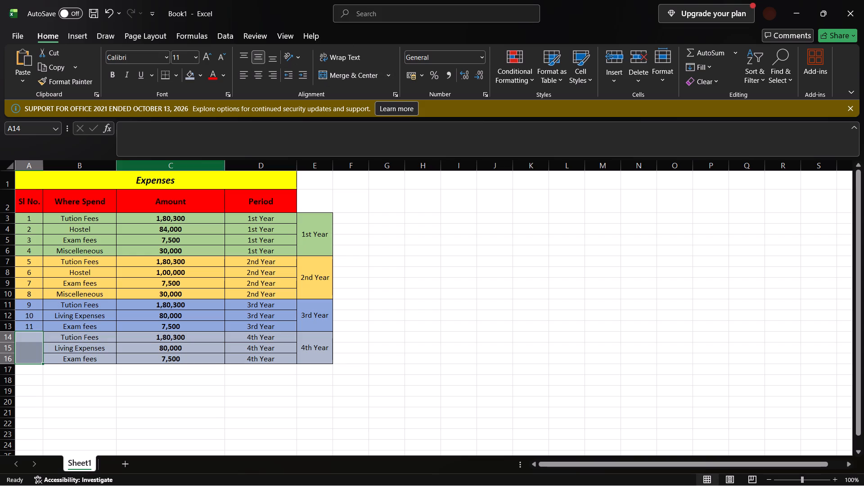
Apply All Borders to the blank Sl No. cells, A14 to A16.
left_click(413, 13)
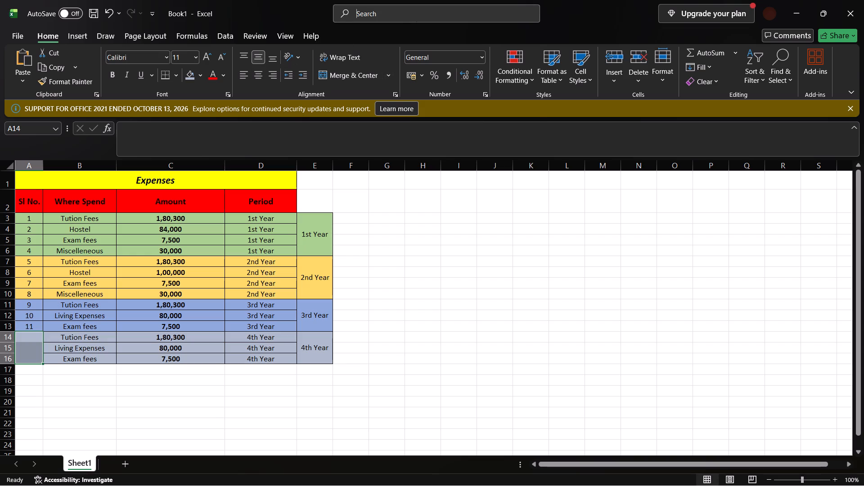
left_click(403, 42)
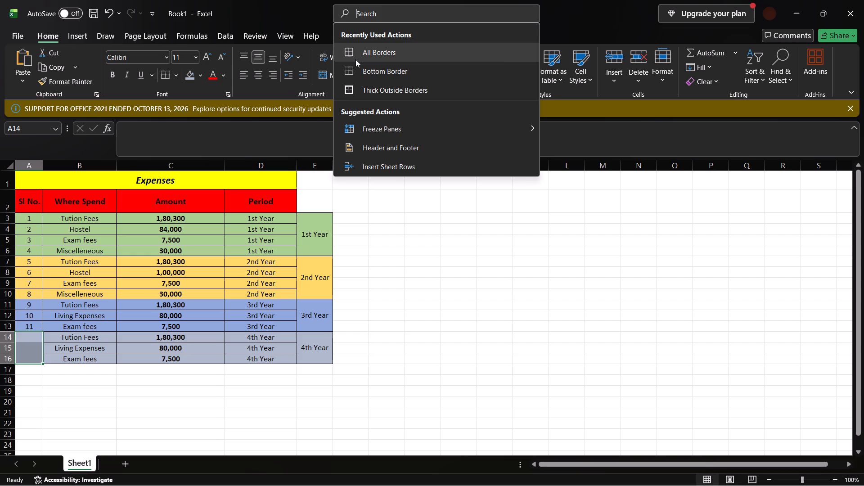
left_click(355, 59)
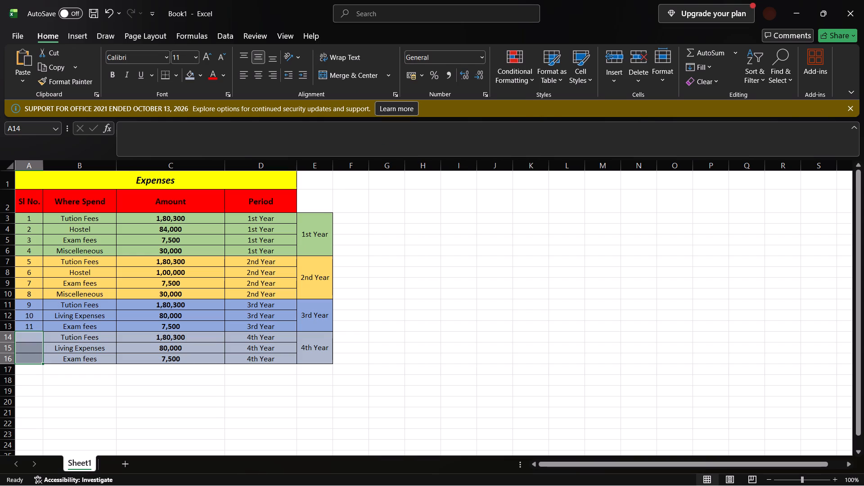
Enter the serial numbers 12, 13 and 14 in the Sl No. cells A14 to A16.
left_click(21, 335)
type("12.")
key("Down")
type("13.")
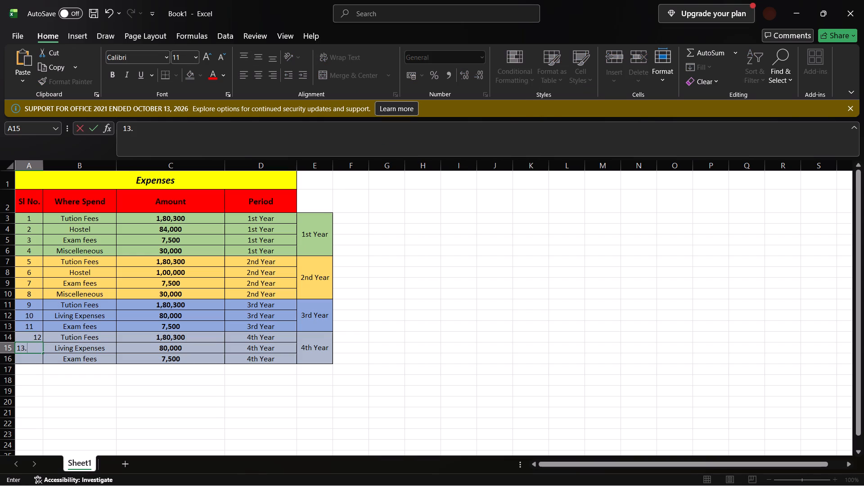
key("Down")
type("14.")
key("Down")
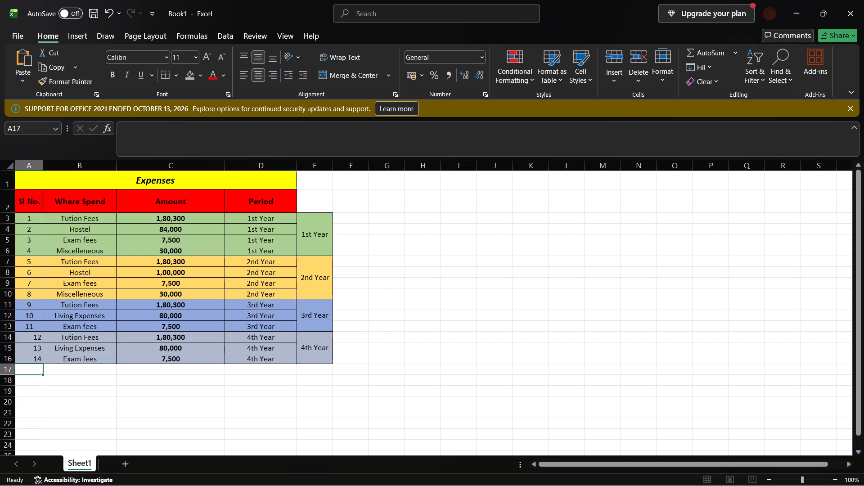
Center the serial numbers in cells A14 to A16 horizontally.
left_click_drag(37, 334, 37, 360)
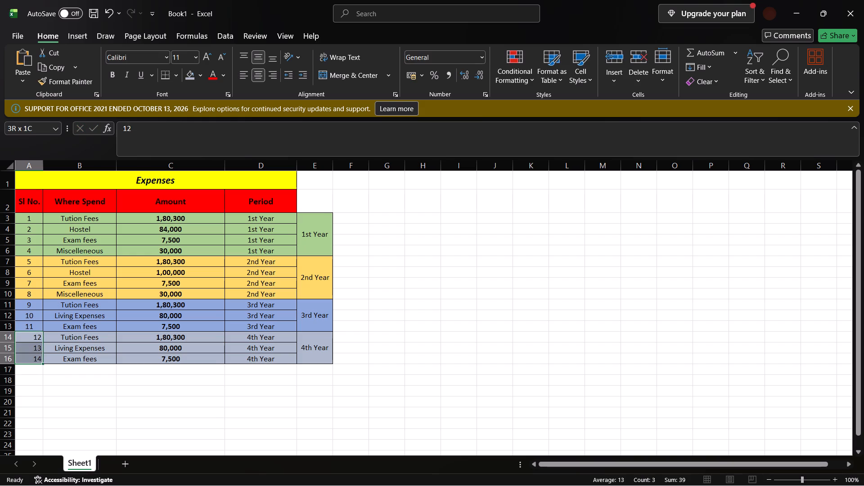
left_click_drag(37, 360, 37, 360)
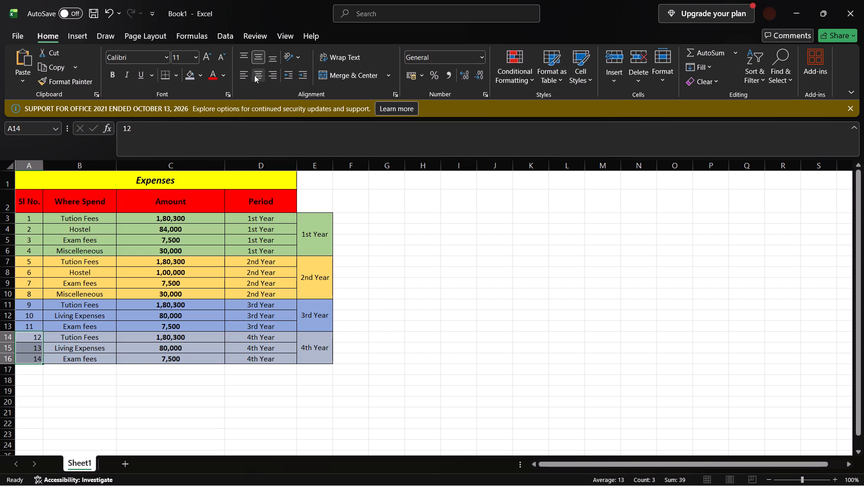
left_click(254, 75)
left_click(401, 308)
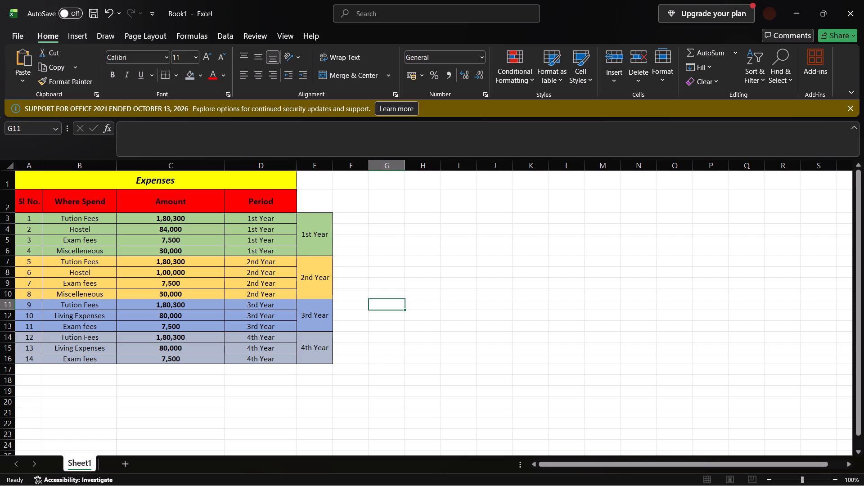
Start row 17 with serial number 15 in A17 and the text "Miscelleneous of all time" in B17.
left_click(24, 369)
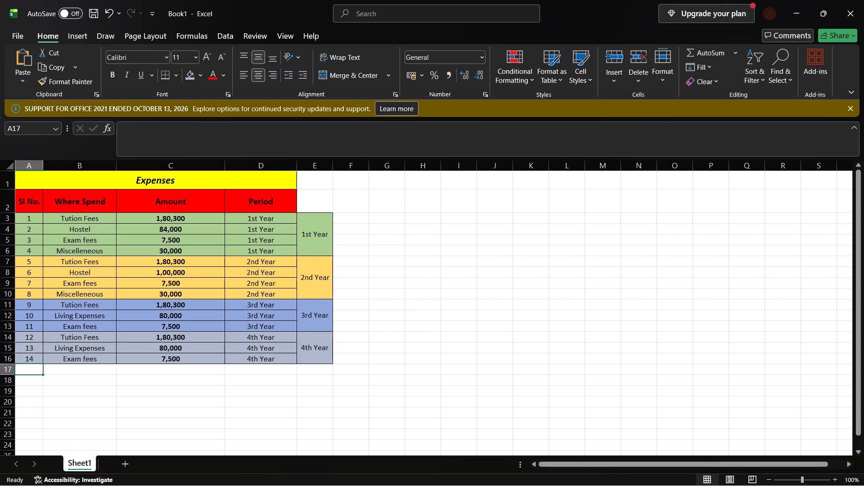
type("15")
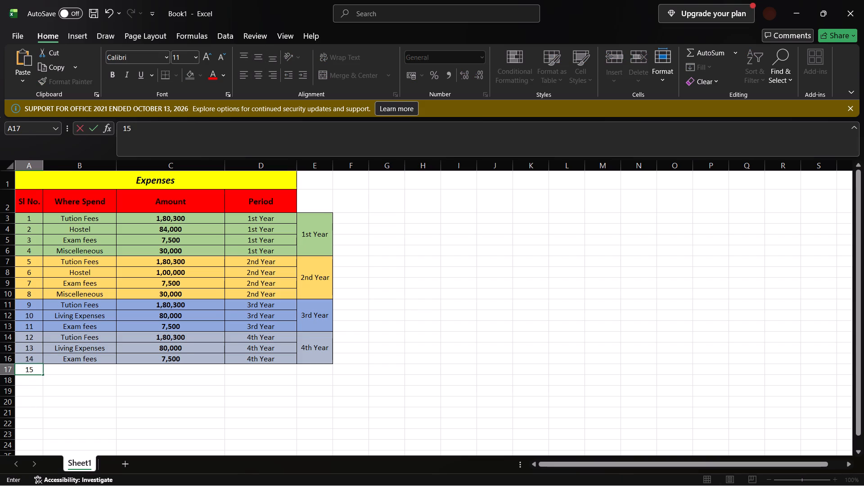
key("Right")
key("shift+m")
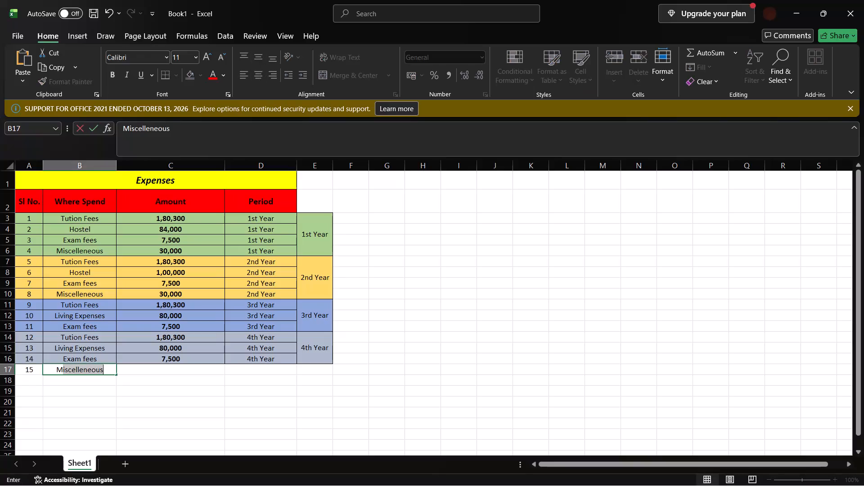
key("Tab")
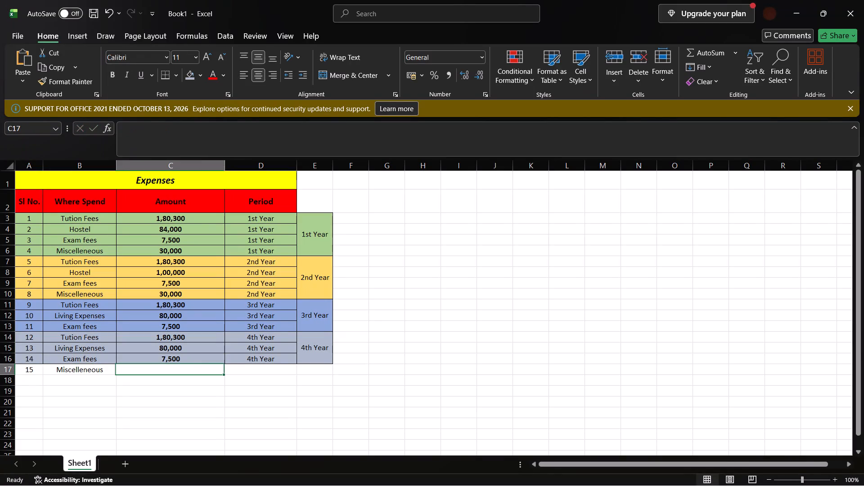
key("Left")
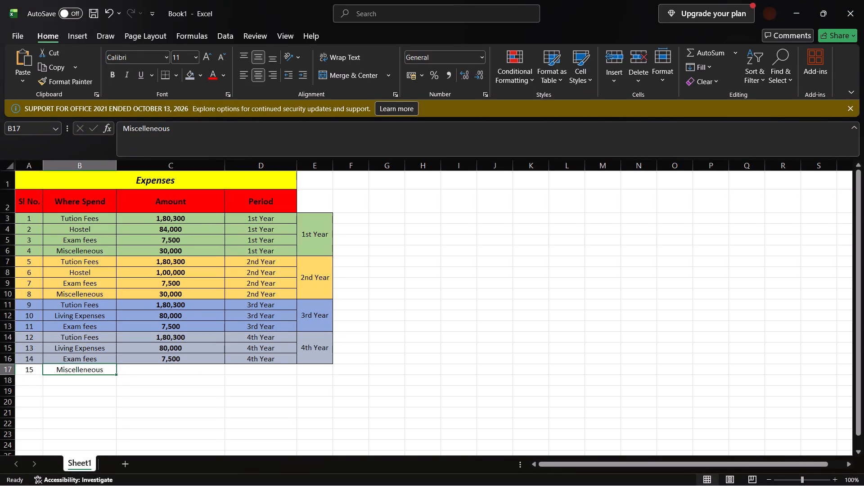
key("BackSpace")
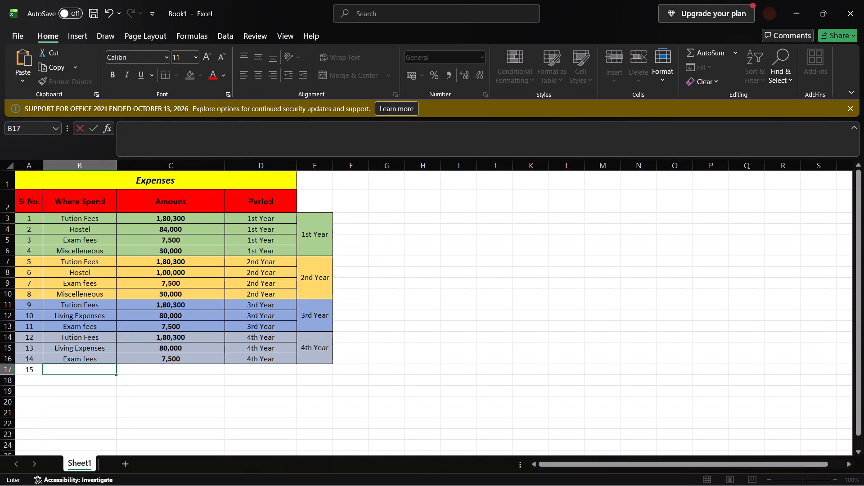
type("Mi")
type("sce")
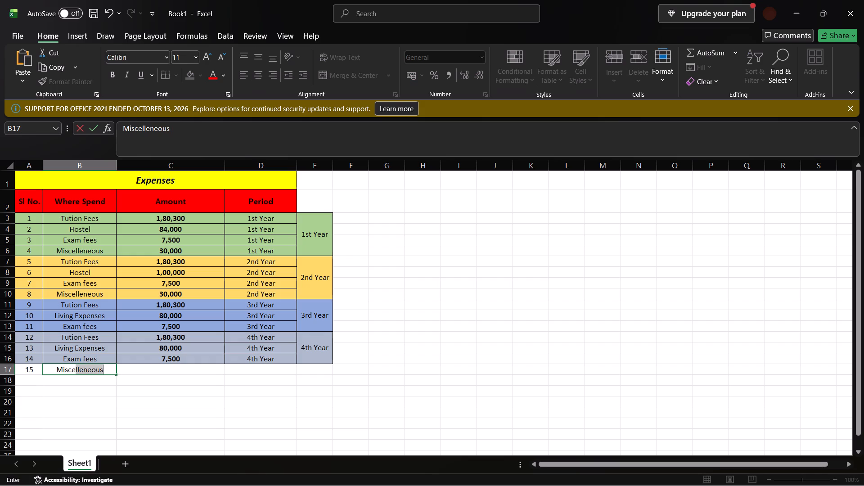
type("lleneous of")
key("space")
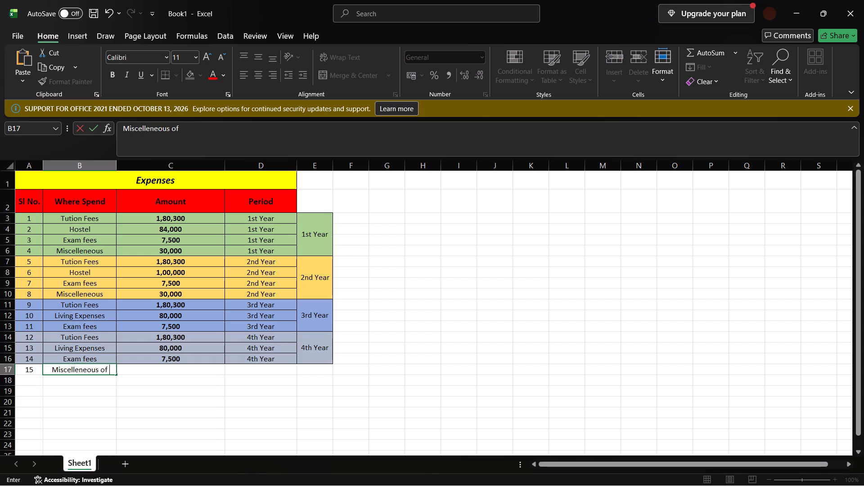
type("all")
key("space")
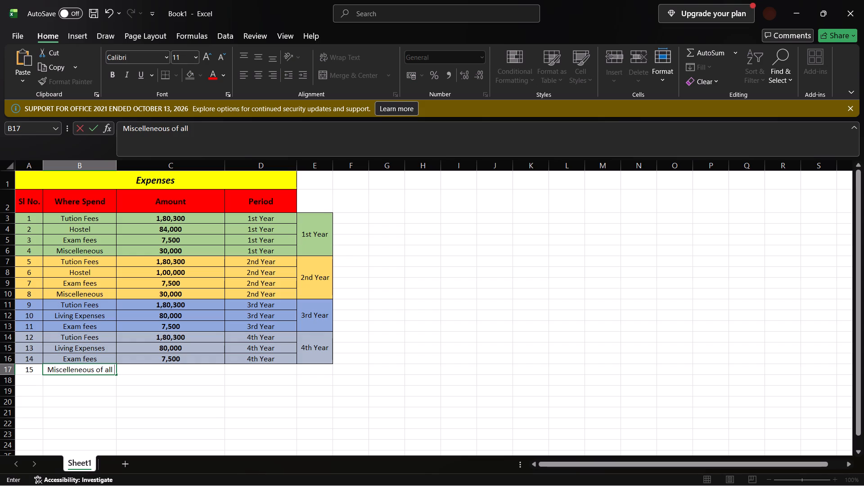
type("tim")
key("e")
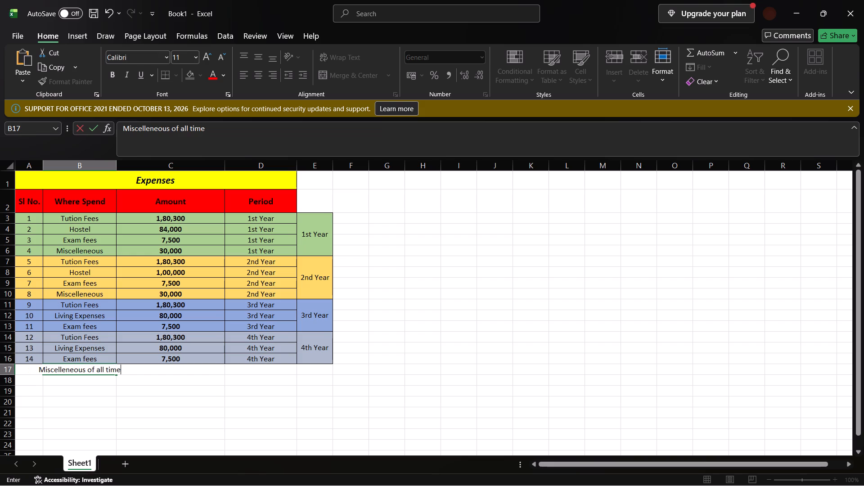
key("space")
key("BackSpace")
key("Right")
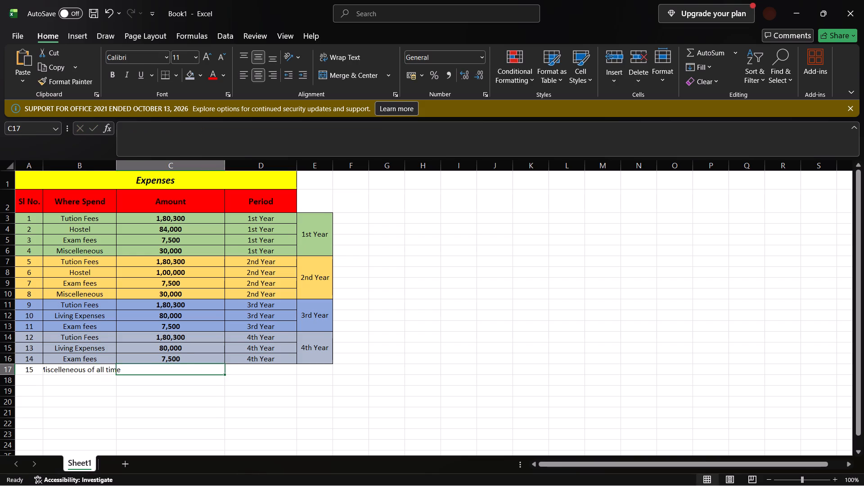
Enter the amount 50,000 in cell C17.
type("5000")
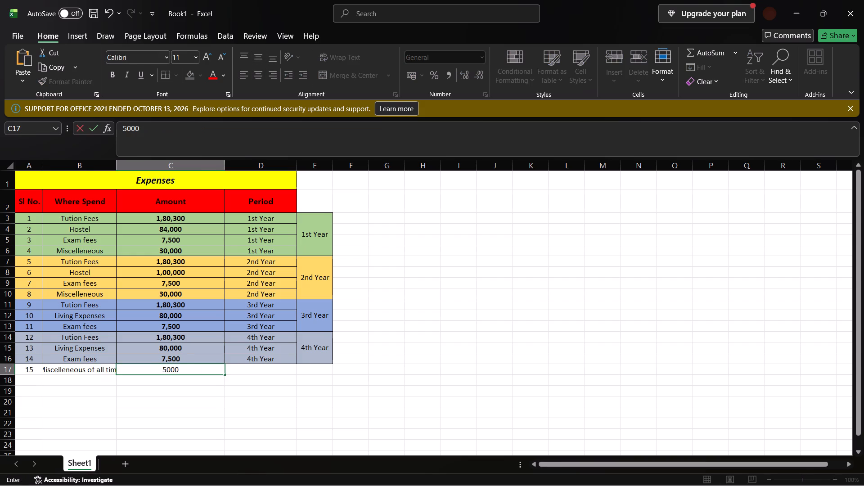
key("BackSpace")
key("BackSpace")
key("BackSpace")
key("BackSpace")
key("BackSpace")
key("BackSpace")
key("BackSpace")
key("BackSpace")
key("BackSpace")
type("50")
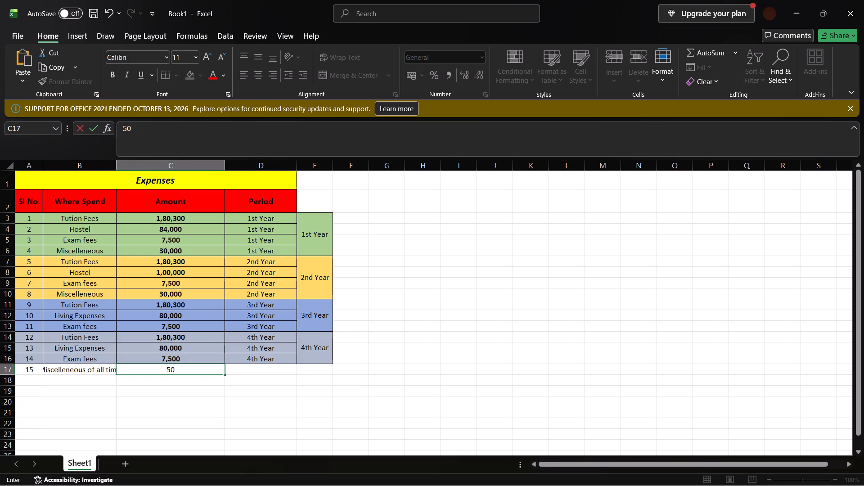
type(",000")
key("Right")
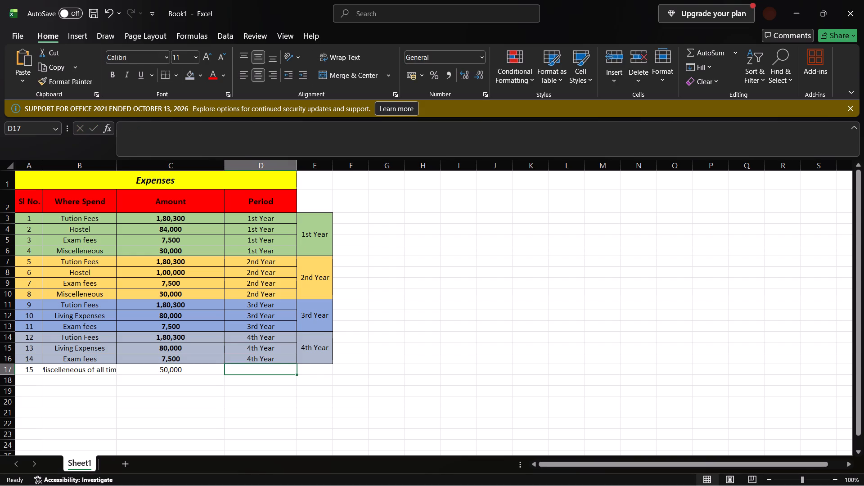
Enter "B Tech" as the period in cell D17.
key("shift+b")
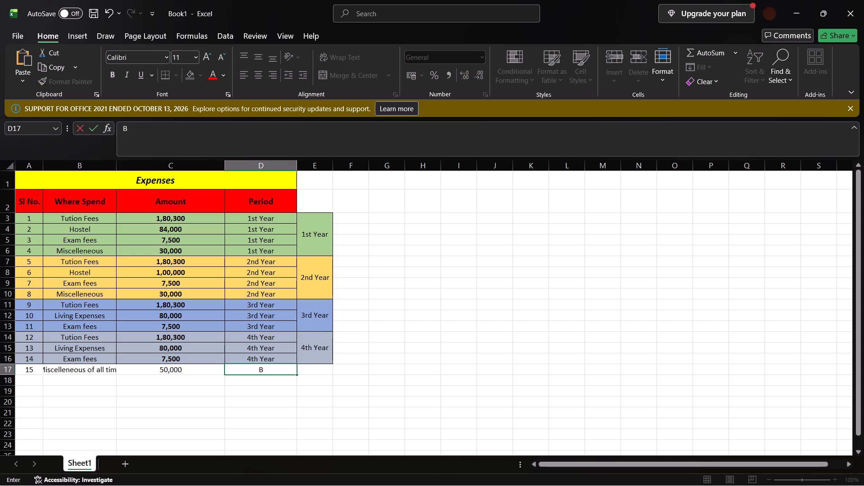
key("space")
type("Tea")
key("BackSpace")
type("ch")
Widen column B slightly to fit its longest entry and increase the height of row 17.
left_click(117, 163)
left_click_drag(116, 163, 124, 163)
left_click(364, 372)
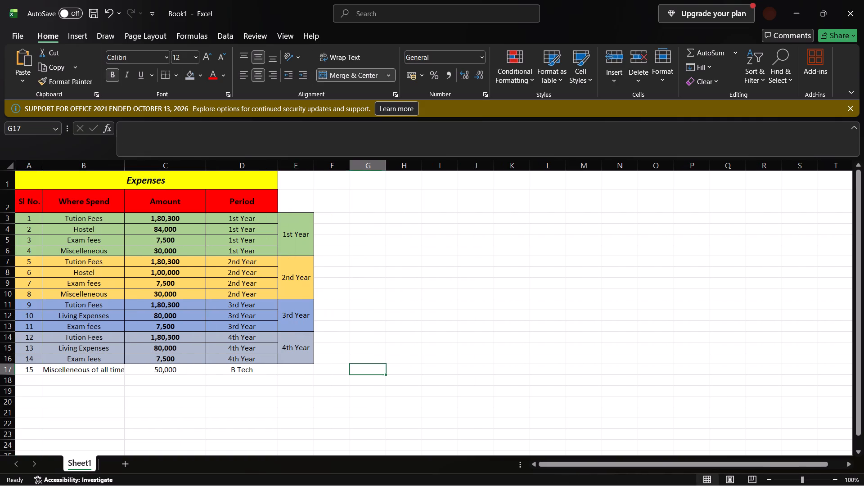
left_click_drag(11, 374, 11, 379)
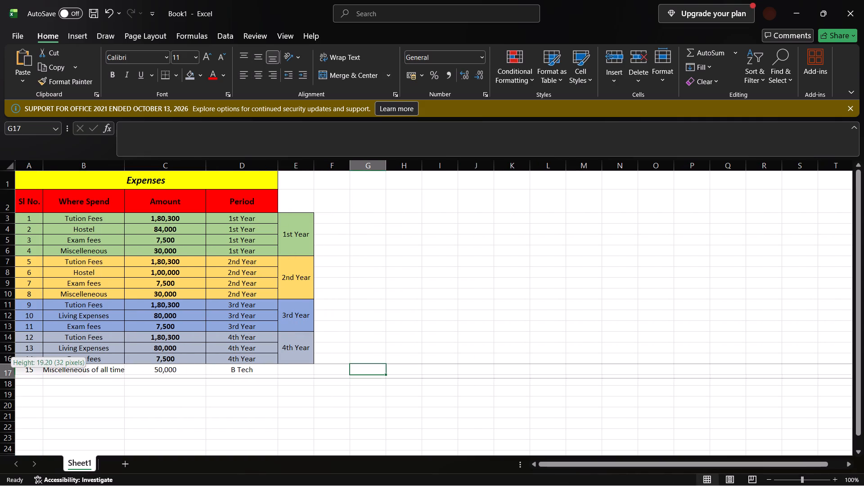
left_click_drag(11, 379, 11, 382)
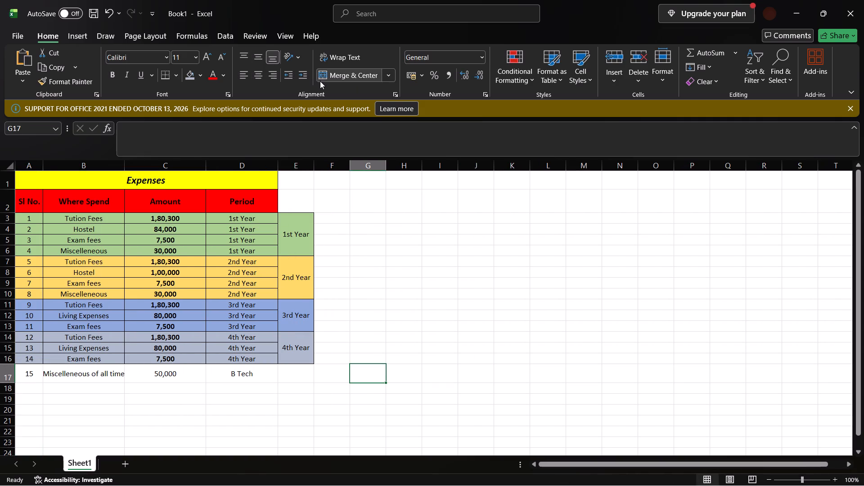
Apply Wrap Text to the "Miscelleneous of all time" cell, B17.
left_click(69, 376)
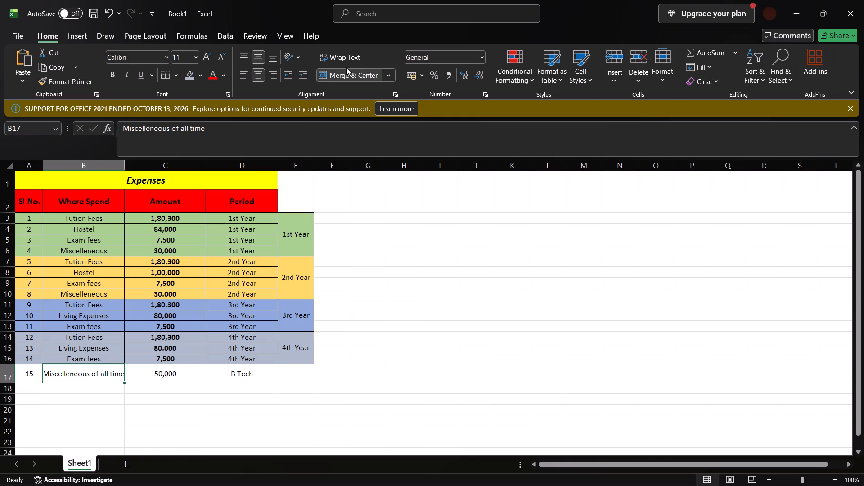
left_click(350, 73)
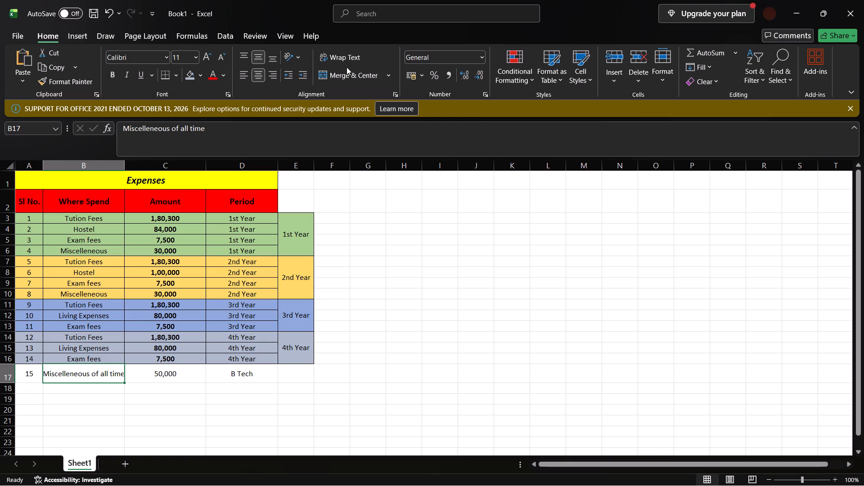
left_click(348, 59)
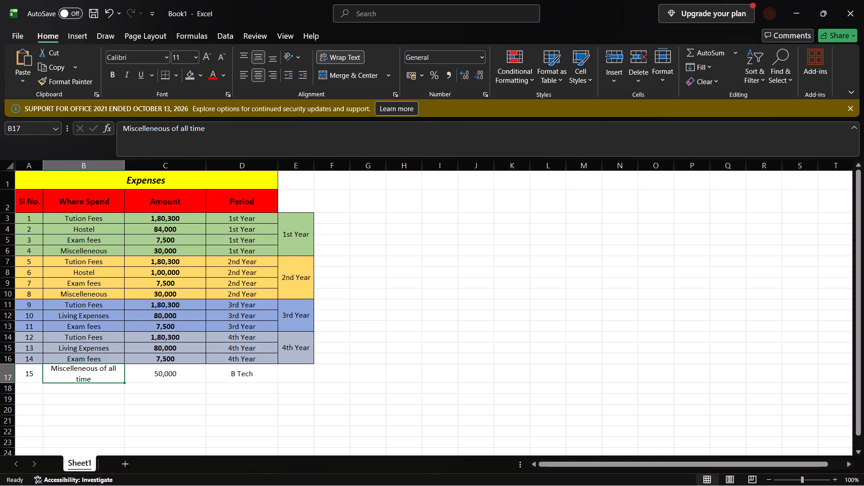
left_click(464, 411)
Fill cells A17 to D17 with the light orange theme color.
left_click_drag(34, 378, 256, 375)
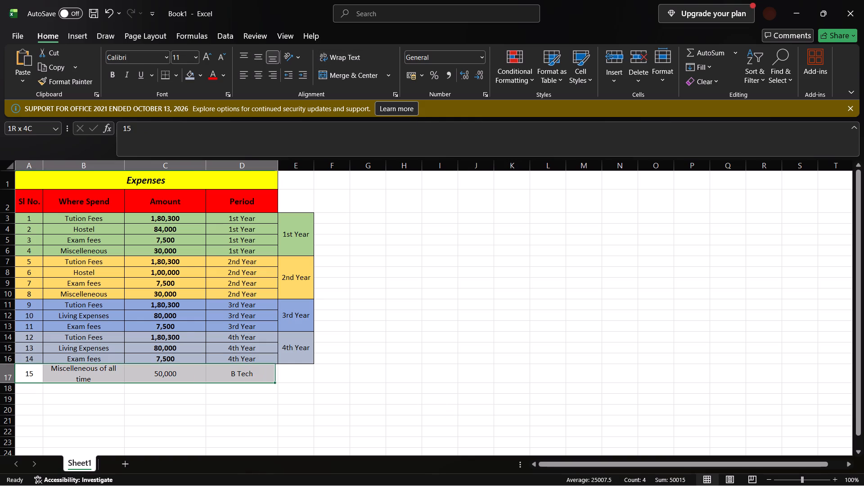
left_click_drag(256, 375, 263, 375)
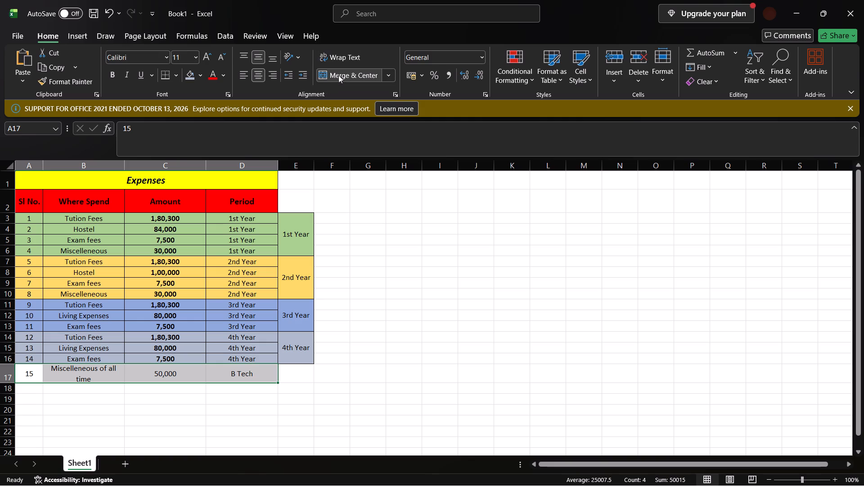
left_click(199, 76)
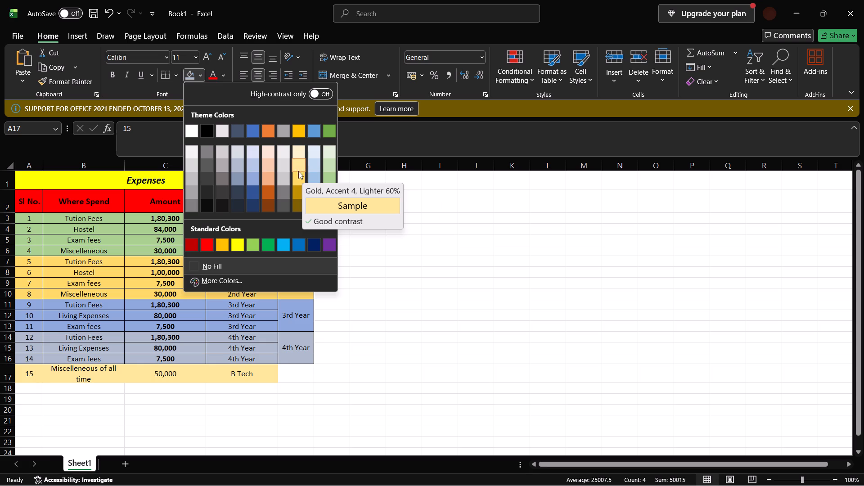
left_click(267, 180)
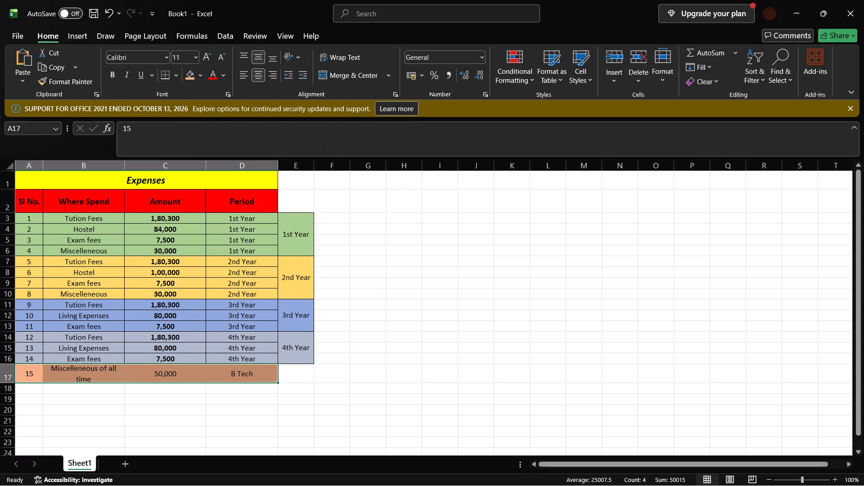
Apply All Borders to cells A17 to D17 of the all-time miscellaneous row.
left_click(418, 19)
left_click(434, 9)
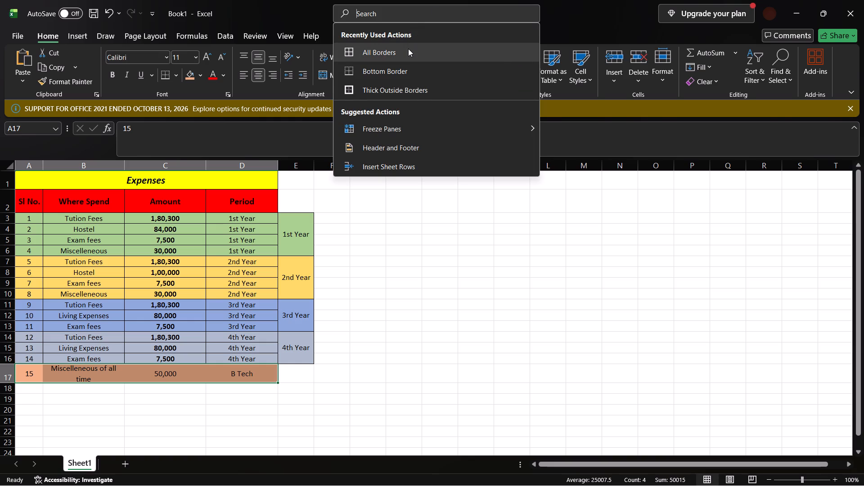
left_click(408, 49)
left_click(508, 262)
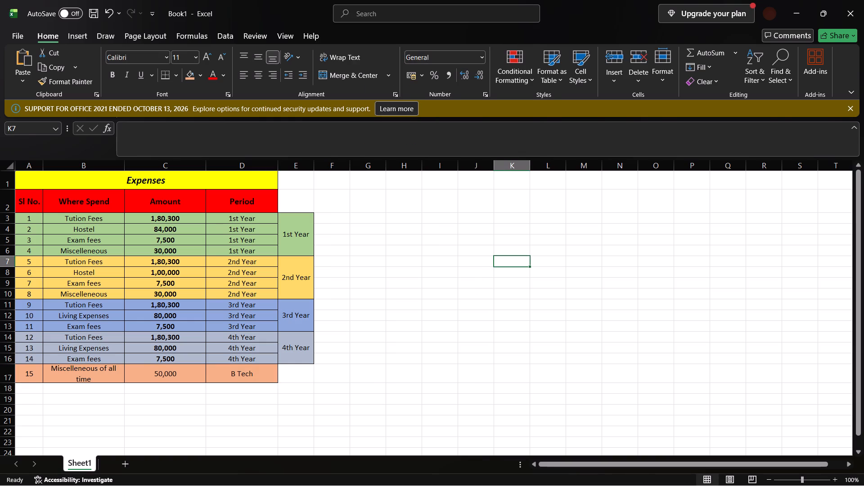
Merge and center cells A18 and B18 and enter "Total" as the row label.
left_click_drag(164, 221, 162, 372)
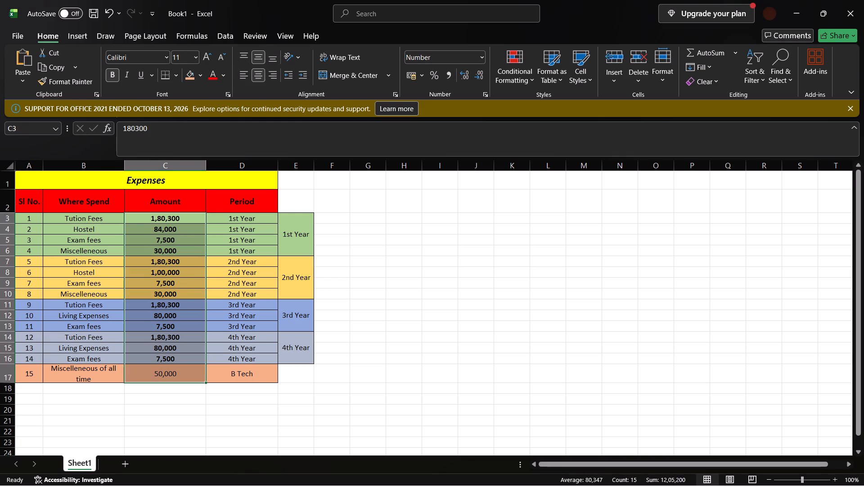
left_click(169, 390)
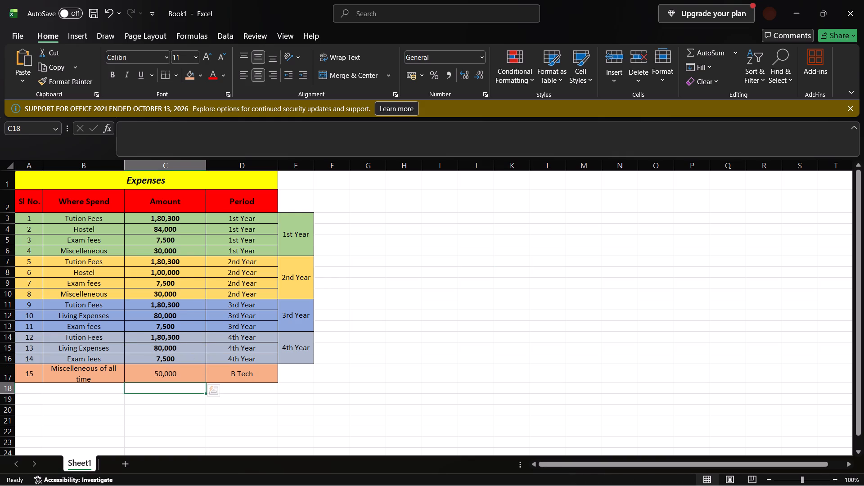
left_click(29, 392)
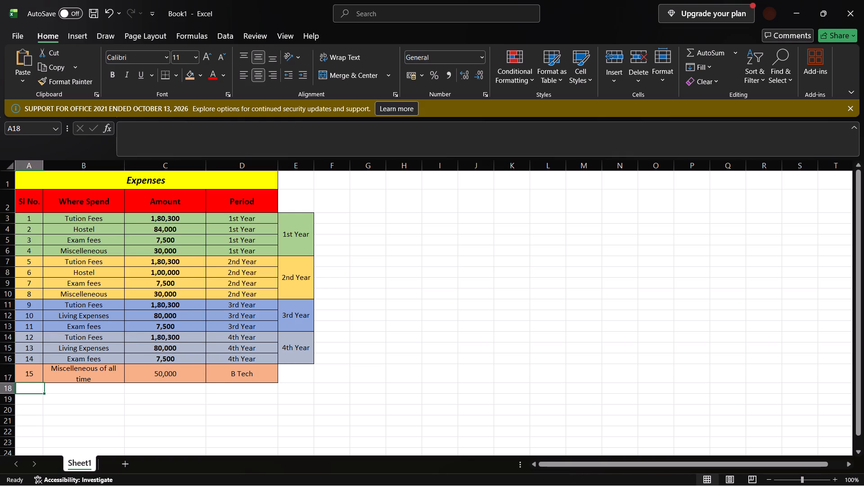
left_click_drag(31, 390, 70, 390)
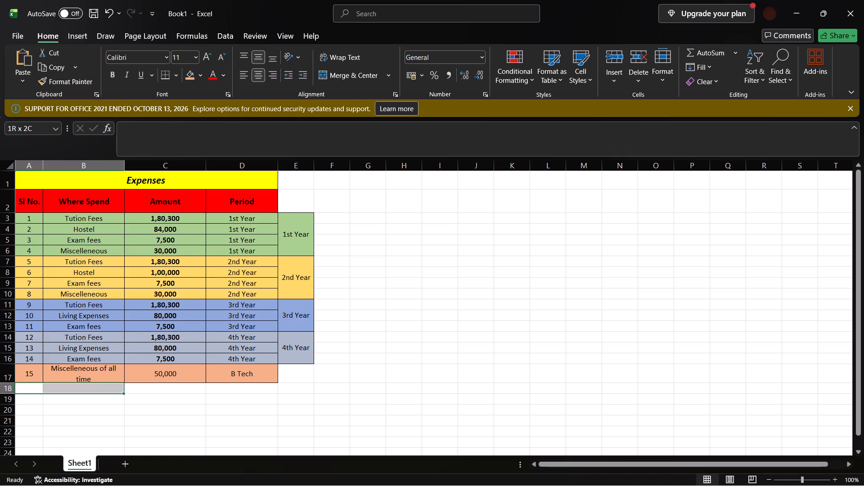
left_click_drag(70, 390, 70, 391)
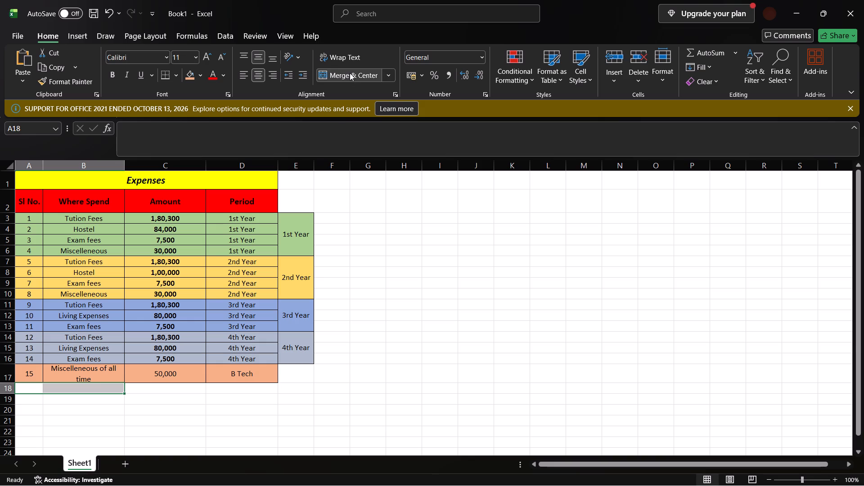
left_click(349, 74)
type("To")
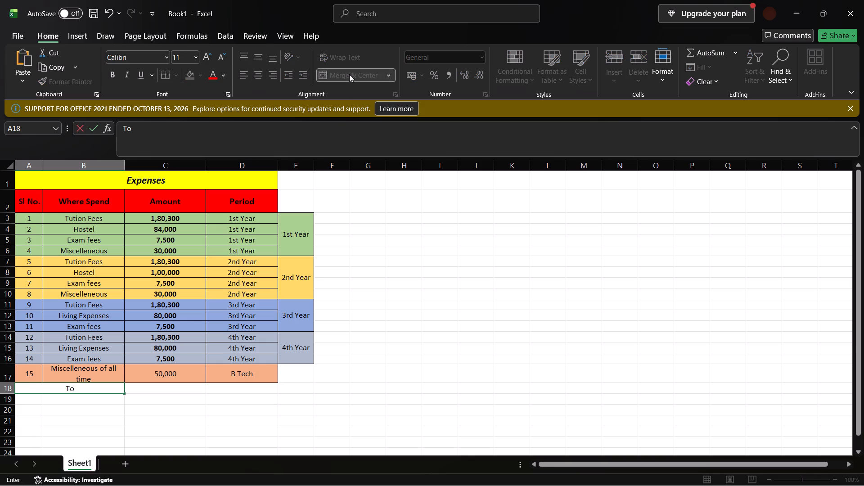
type("tal")
key("Right")
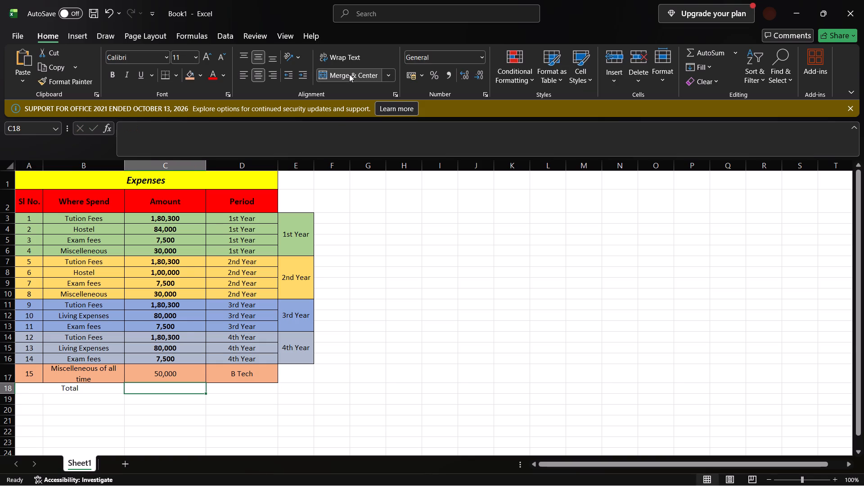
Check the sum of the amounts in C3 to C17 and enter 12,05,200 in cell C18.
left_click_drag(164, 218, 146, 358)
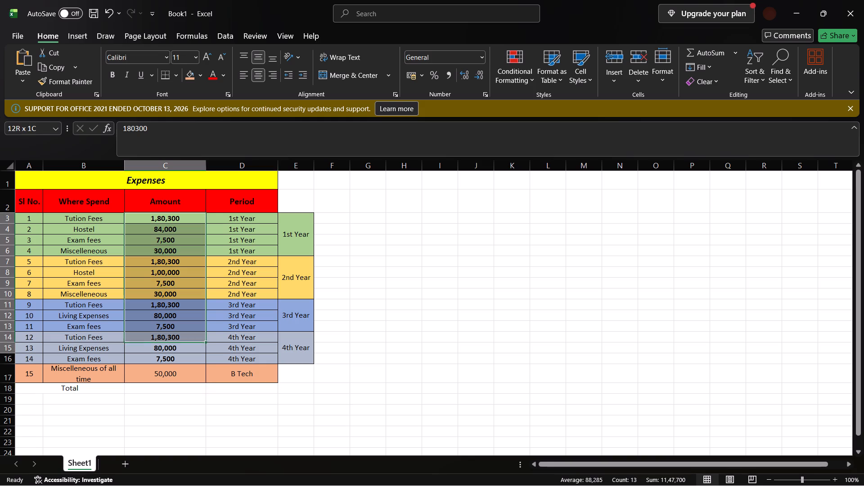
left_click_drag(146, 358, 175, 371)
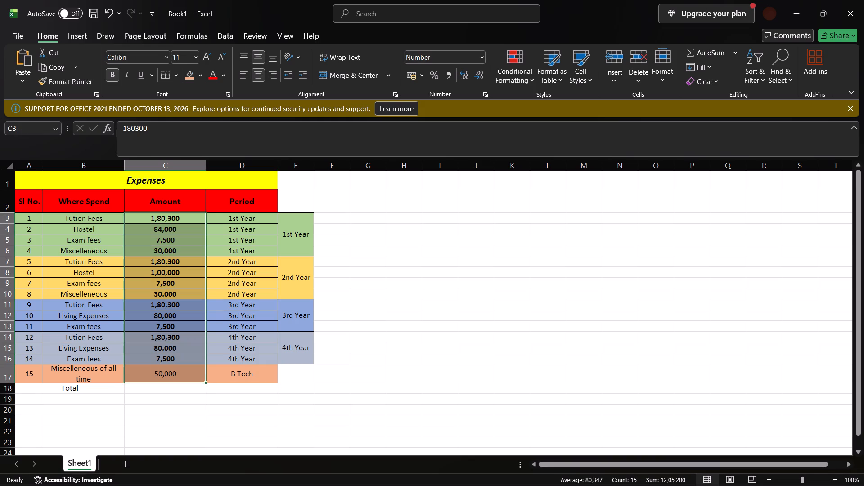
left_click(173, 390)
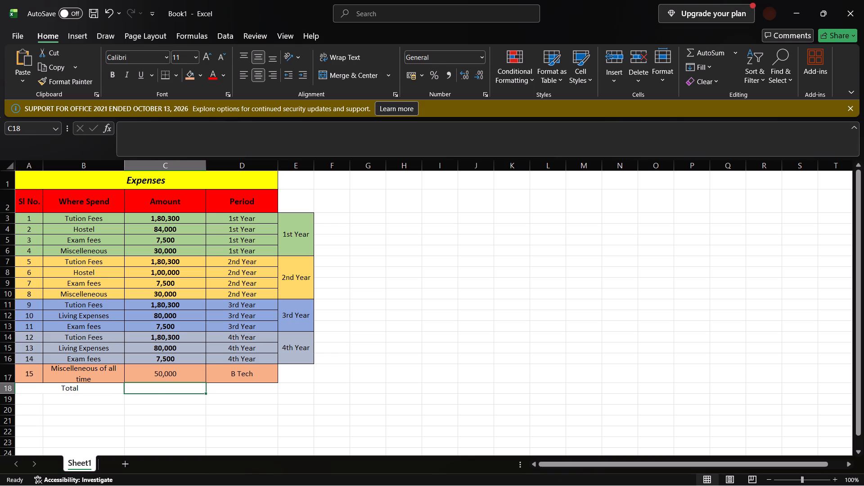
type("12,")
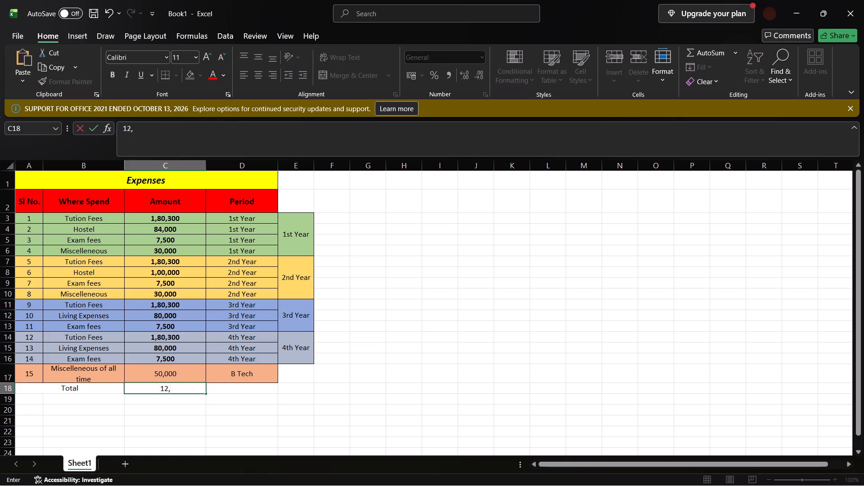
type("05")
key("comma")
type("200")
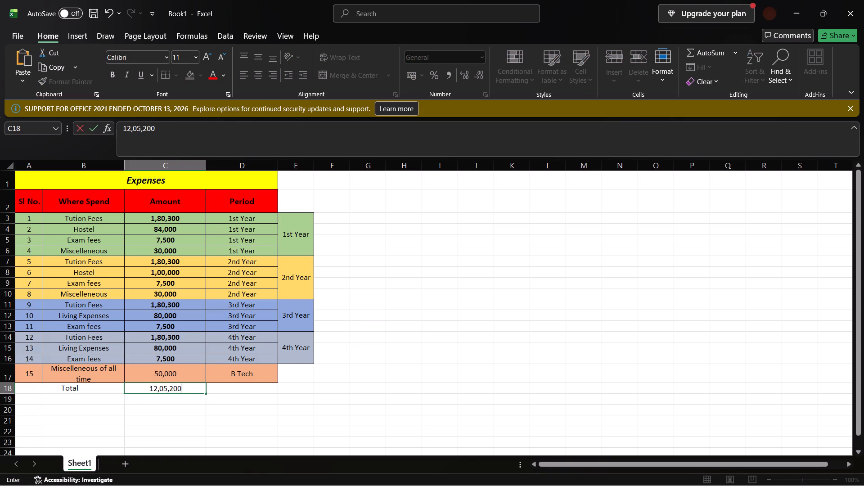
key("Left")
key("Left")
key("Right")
Replace the total amount in cell C18 with 1,205,200.
key("BackSpace")
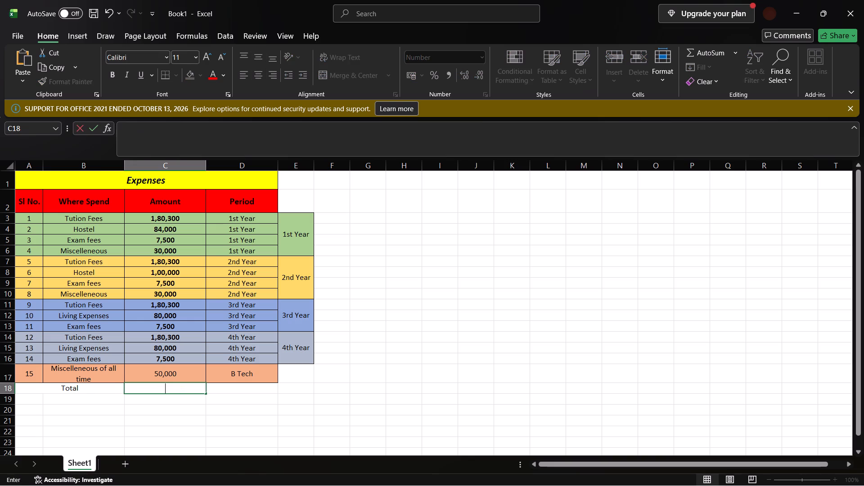
type("1,2")
type("05")
type(",200")
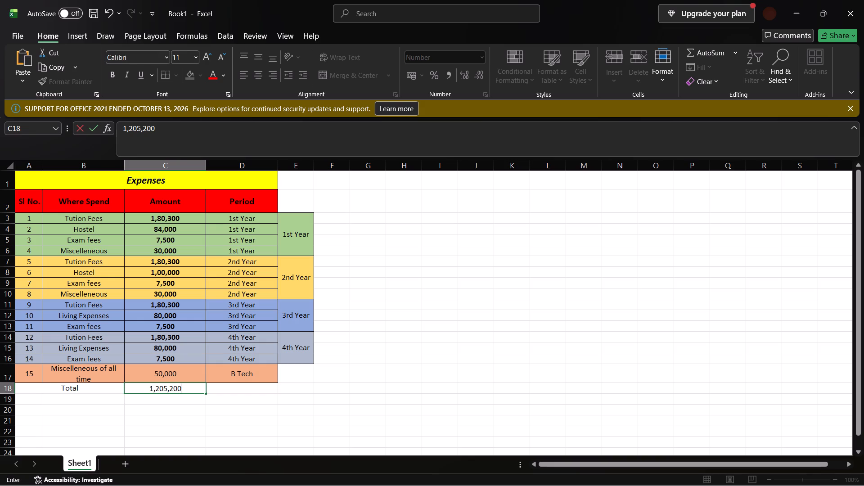
left_click(155, 392)
left_click(159, 386)
left_click(226, 387)
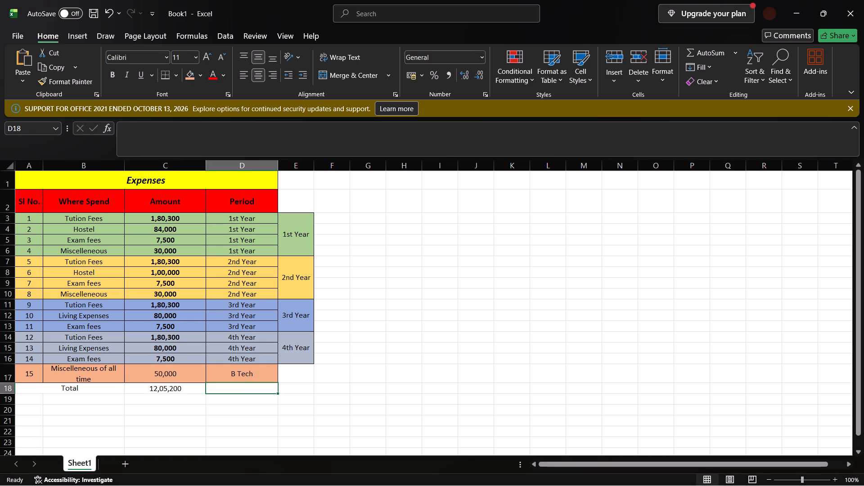
left_click(166, 387)
Make the all-time miscellaneous amount in cell C17 bold.
left_click(170, 373)
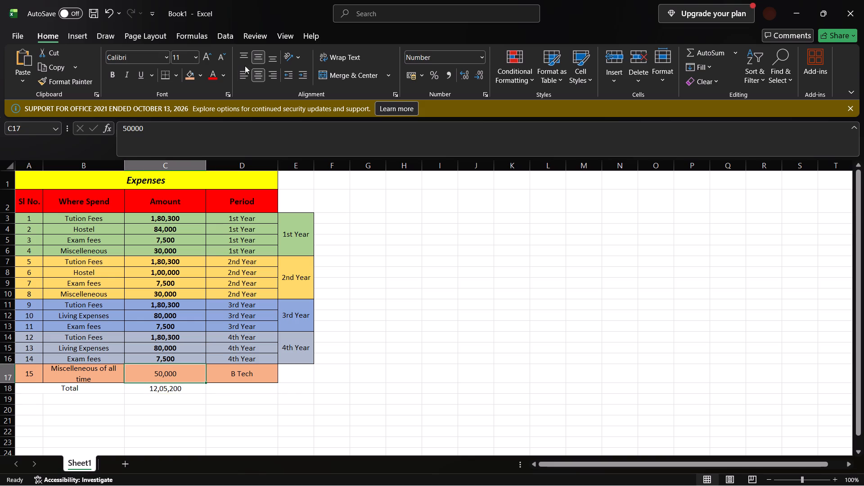
left_click(110, 75)
Make the total amount in cell C18 bold and set its font size to 15.
left_click(165, 388)
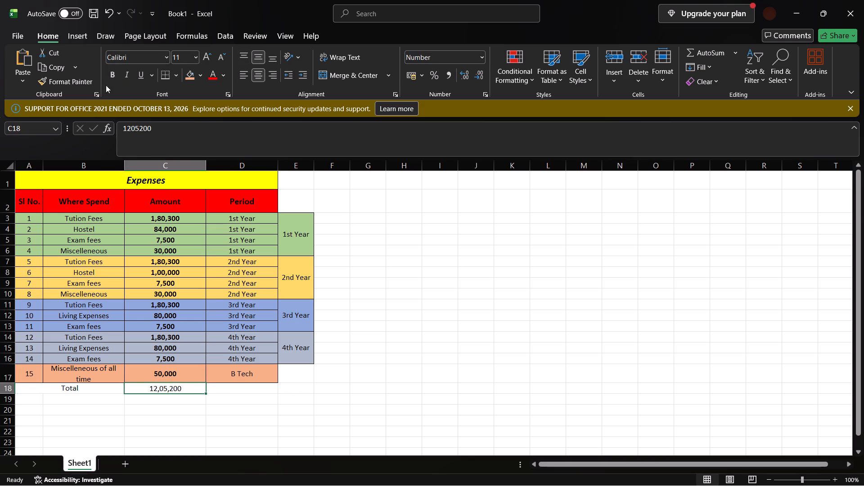
left_click(111, 74)
left_click(186, 56)
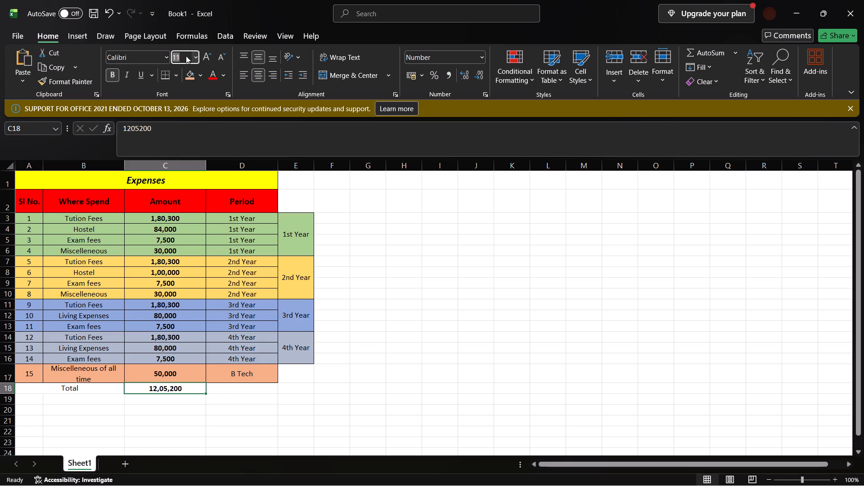
key("BackSpace")
type("15")
key("Return")
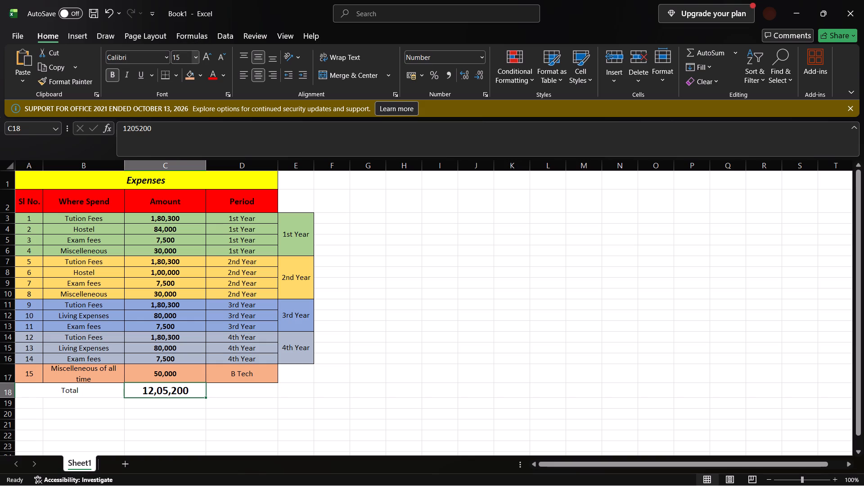
Set the "Total" label in row 18 to font size 15 and make it bold and italic.
left_click(73, 392)
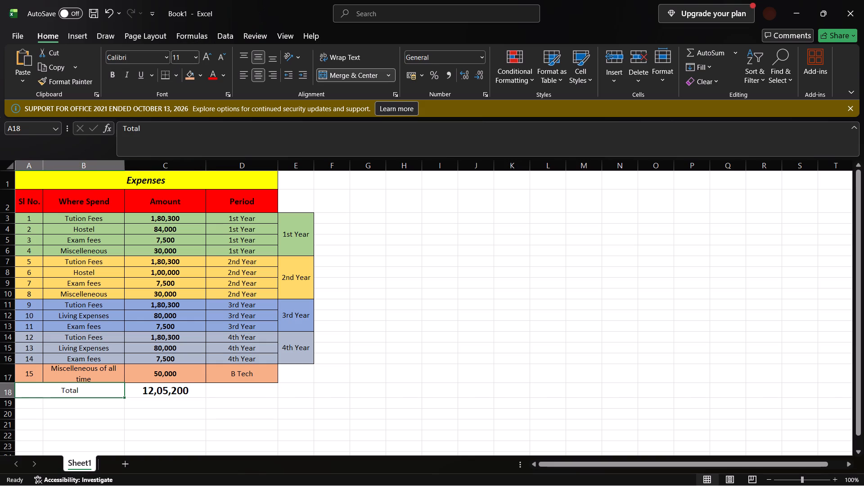
left_click(181, 57)
key("BackSpace")
type("15")
key("Return")
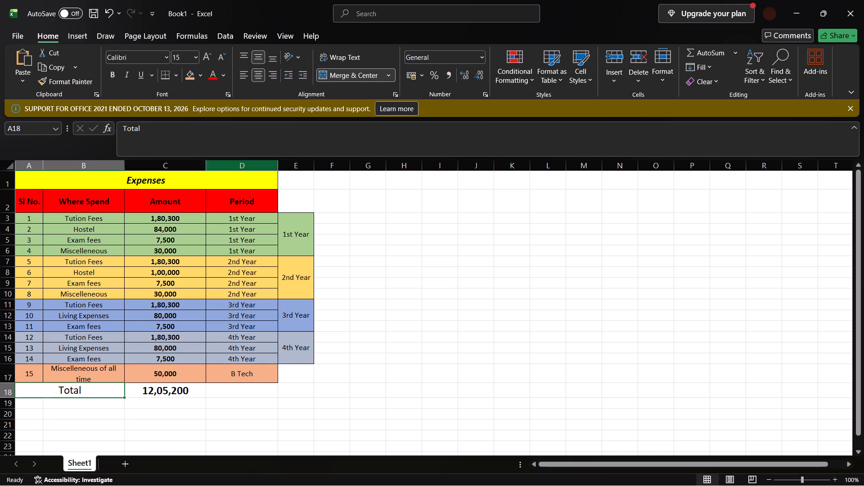
left_click(108, 78)
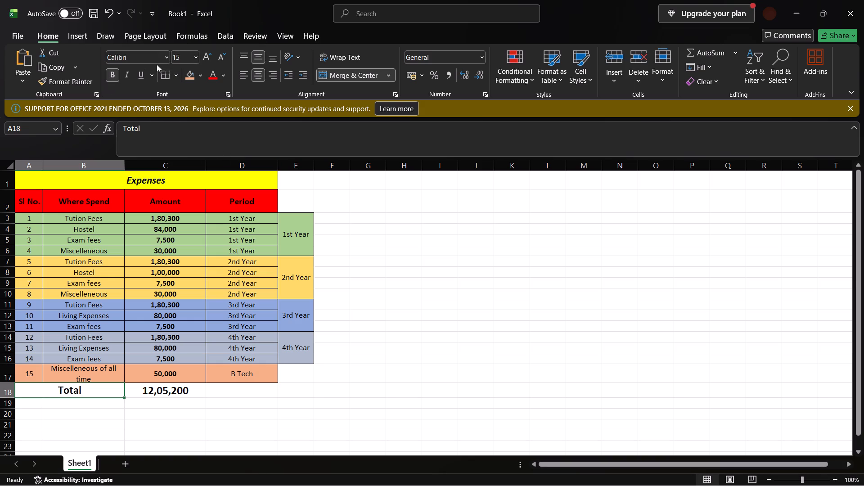
left_click(128, 74)
Merge and center the "B Tech" period cell across D17:E17.
left_click_drag(38, 392, 159, 393)
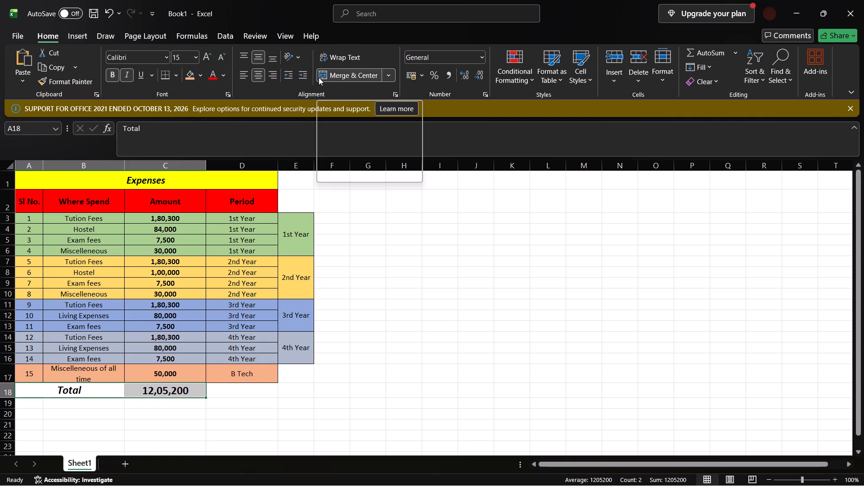
left_click_drag(301, 371, 293, 371)
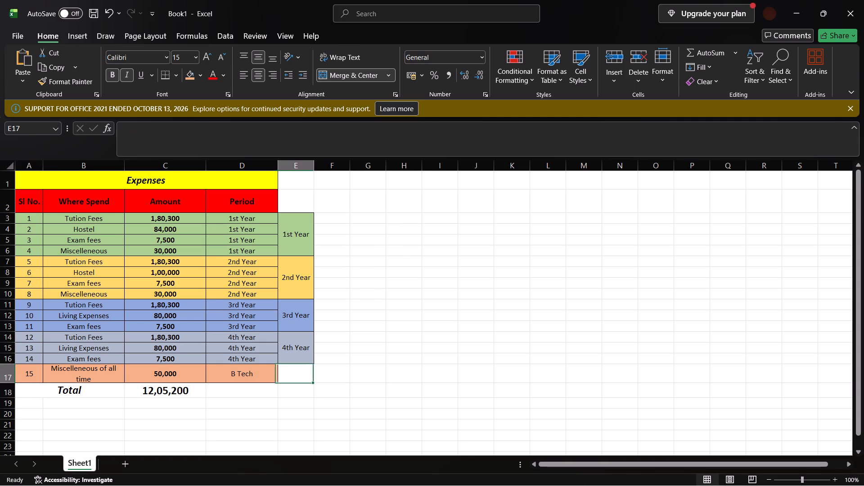
left_click_drag(293, 371, 268, 374)
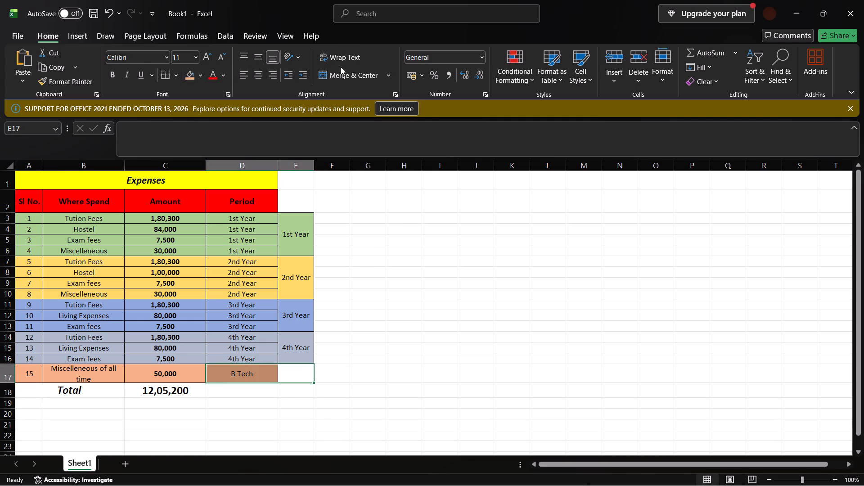
left_click(346, 75)
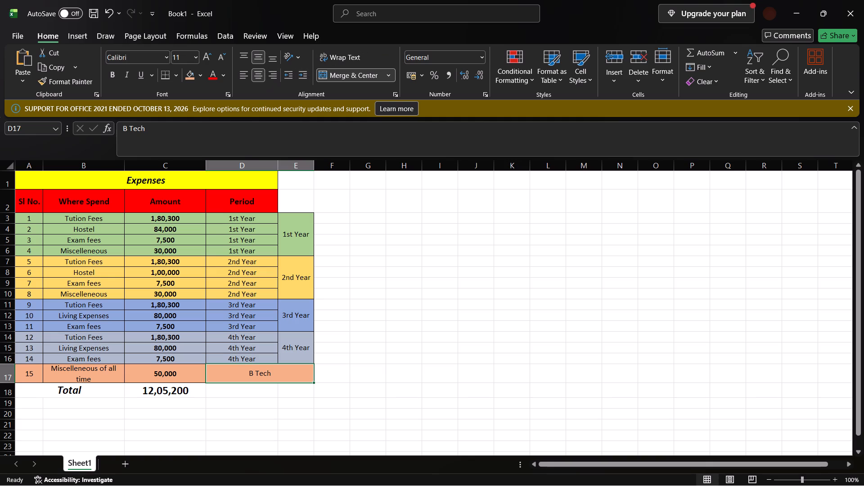
Fill the total row cells A18:C18 with the standard light green color.
left_click_drag(69, 396, 152, 387)
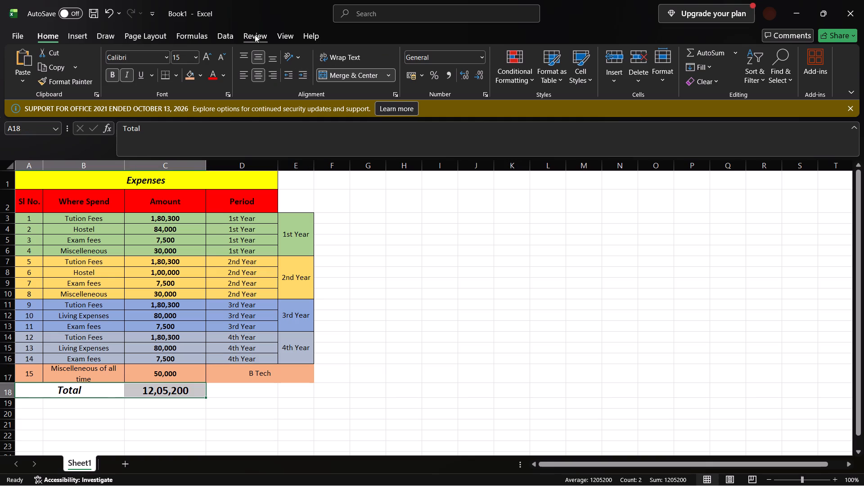
left_click(197, 76)
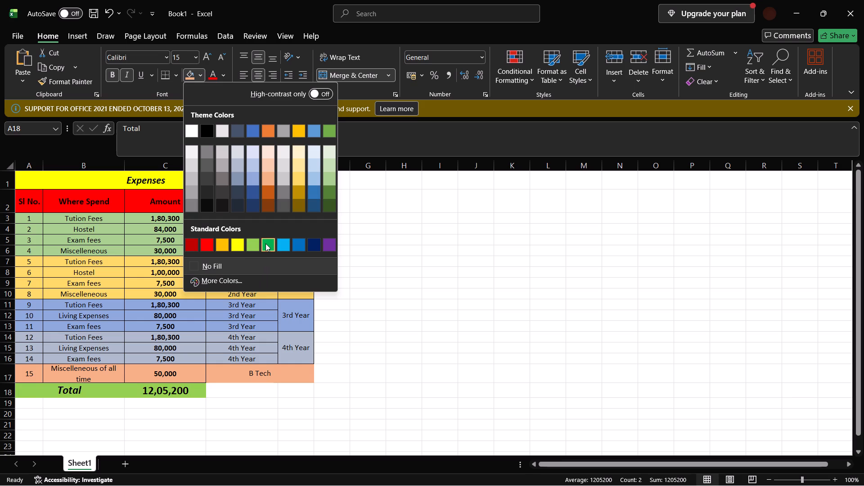
left_click(253, 244)
left_click(331, 434)
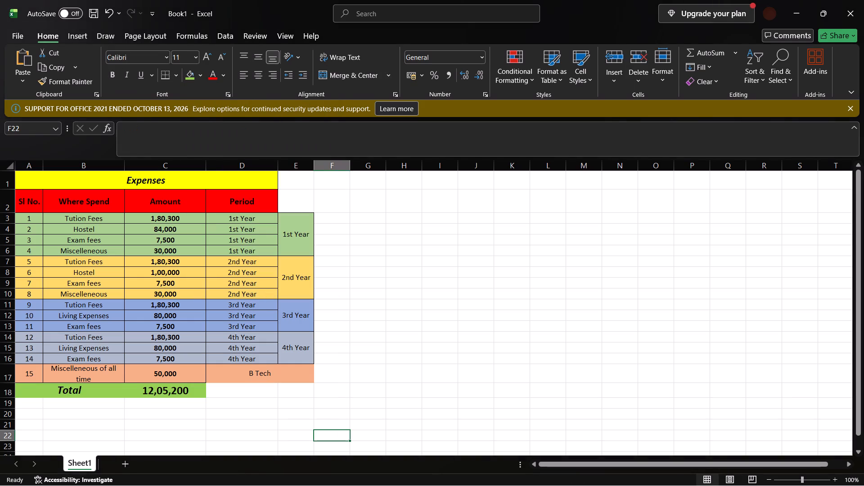
Widen the Amount and Where Spend columns slightly and narrow the Sl No. column.
left_click_drag(206, 162, 216, 162)
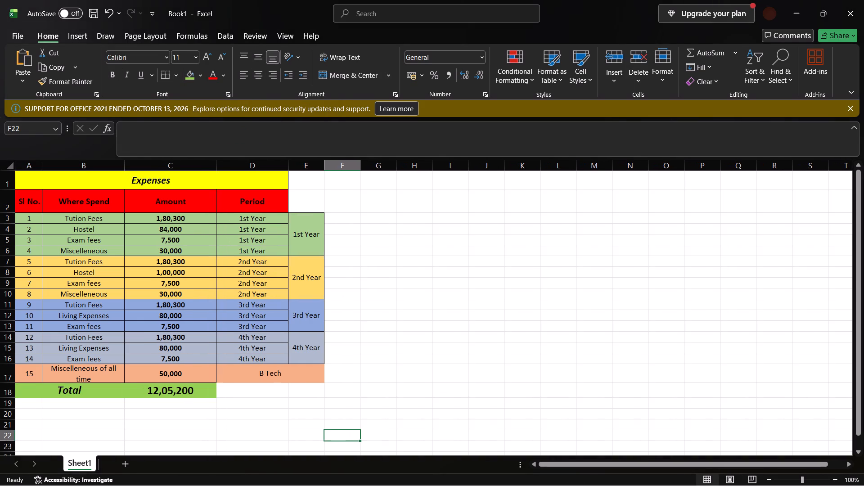
left_click_drag(125, 166, 130, 166)
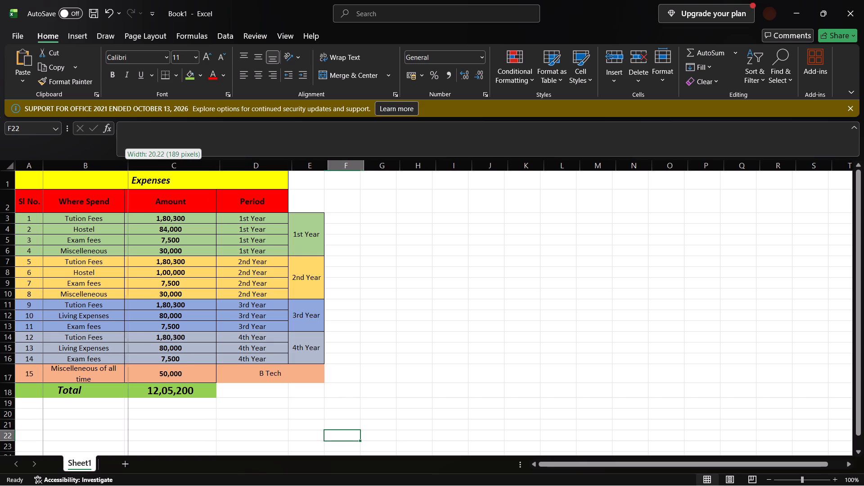
left_click_drag(130, 166, 133, 164)
left_click_drag(43, 162, 37, 162)
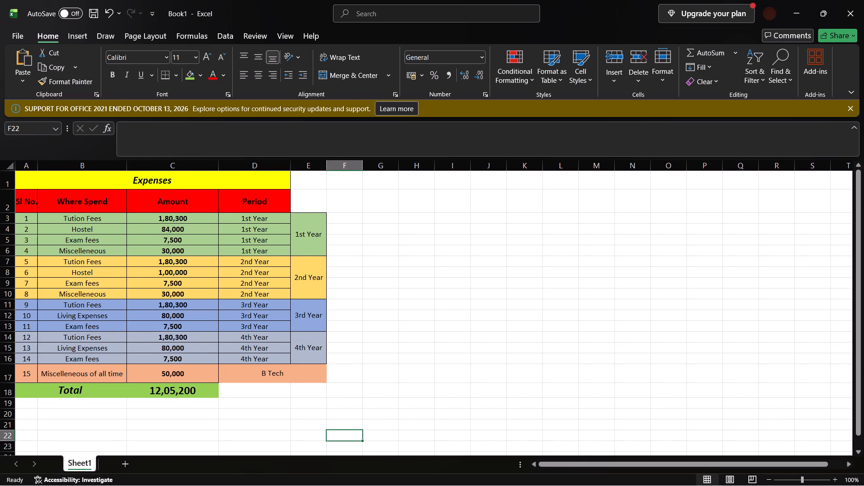
Apply All Borders to the total row cells A18:C18.
left_click_drag(167, 392, 83, 392)
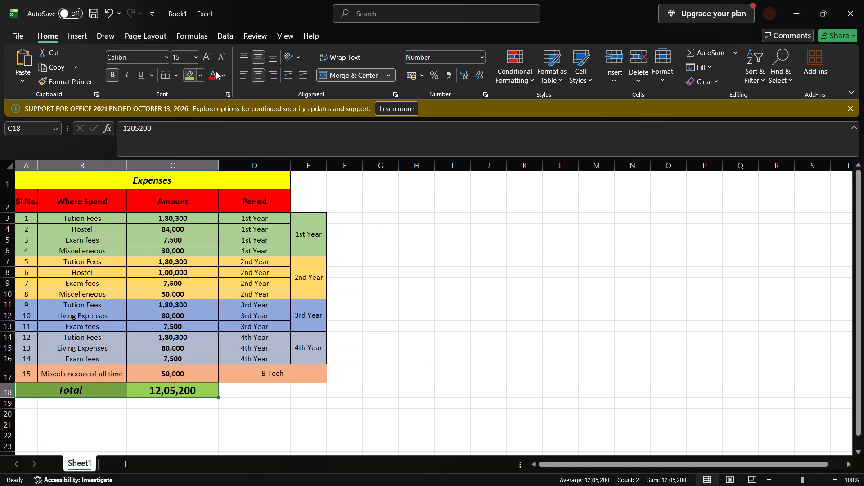
left_click(429, 11)
left_click(423, 49)
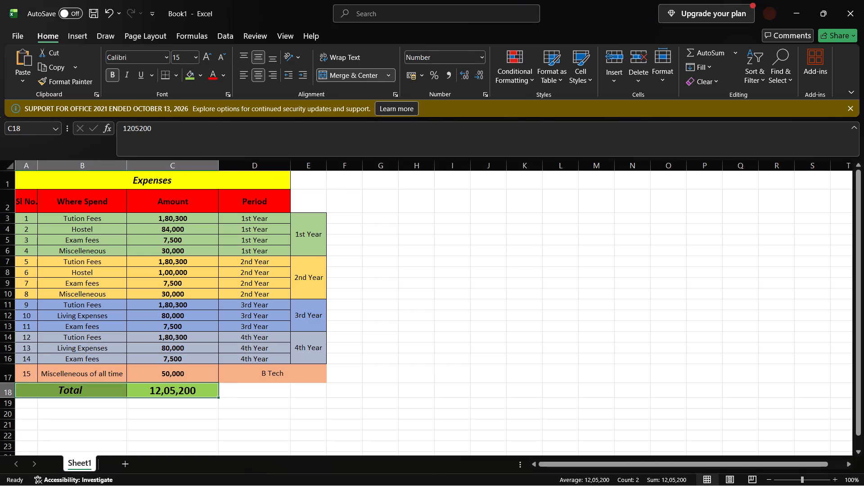
left_click(434, 286)
Apply All Borders to the merged "B Tech" cell D17:E17.
scroll(434, 286, "down", 1)
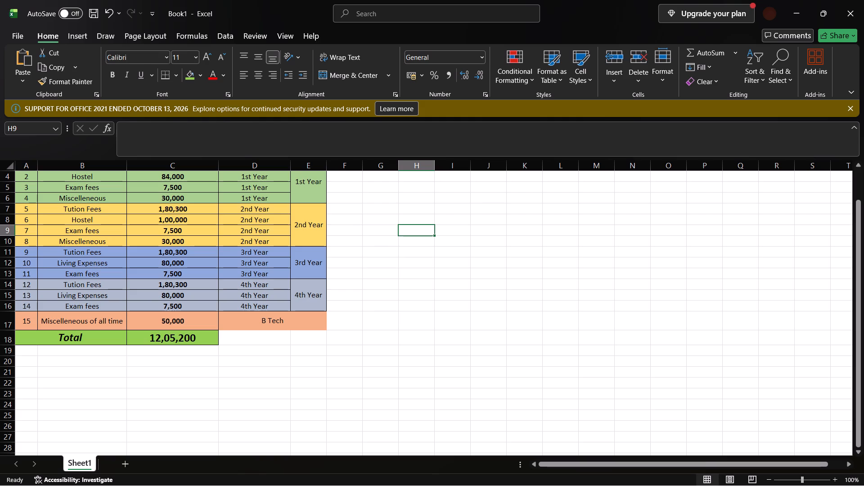
left_click(293, 332)
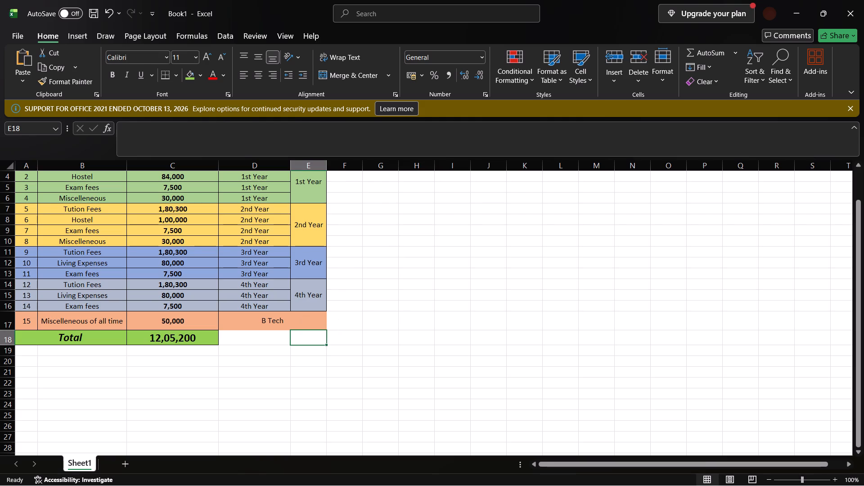
left_click(265, 326)
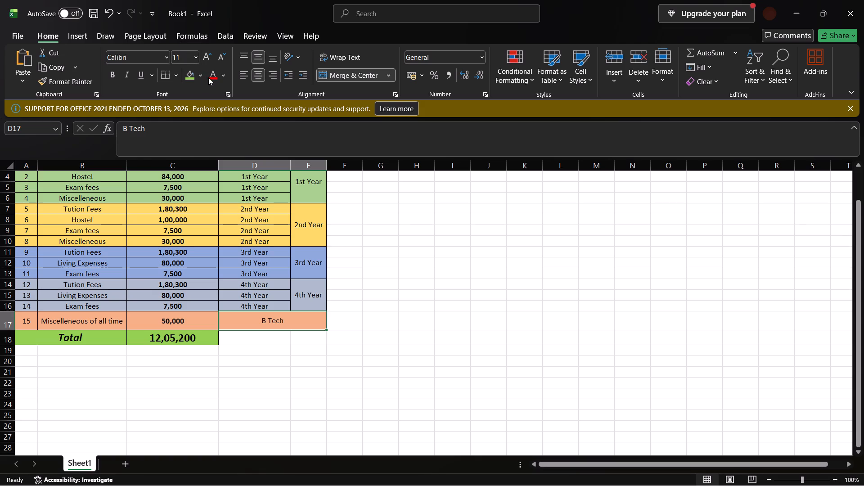
left_click(440, 11)
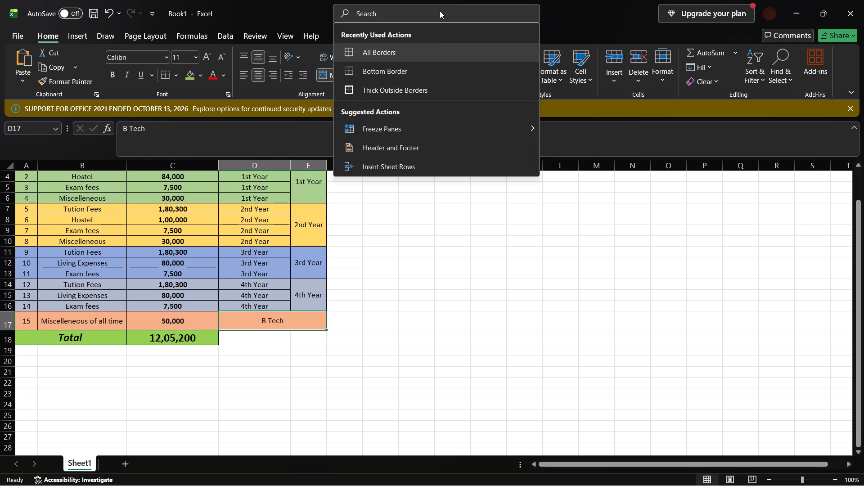
left_click(420, 50)
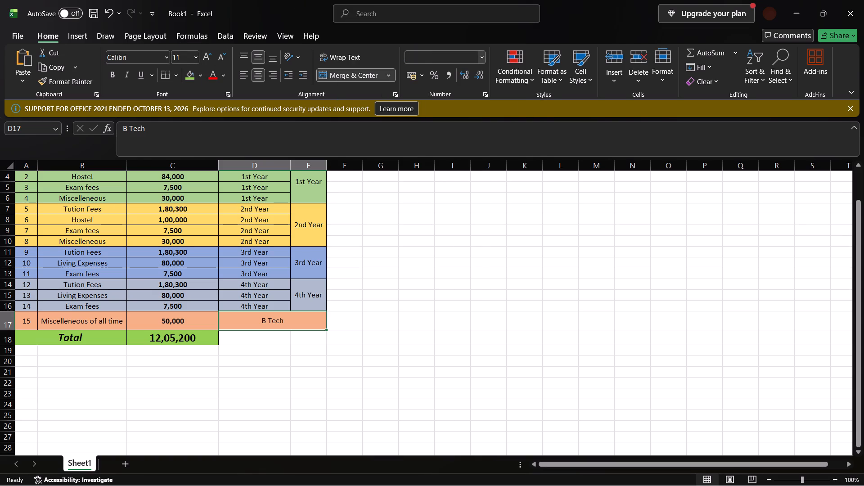
left_click(401, 348)
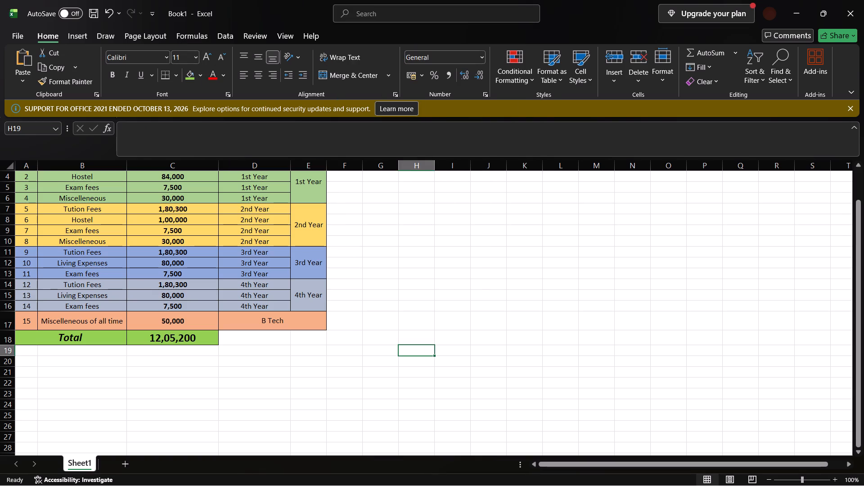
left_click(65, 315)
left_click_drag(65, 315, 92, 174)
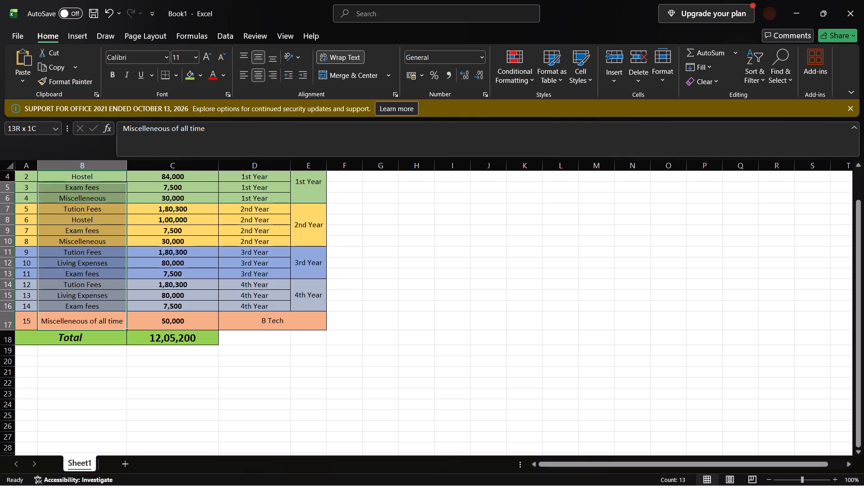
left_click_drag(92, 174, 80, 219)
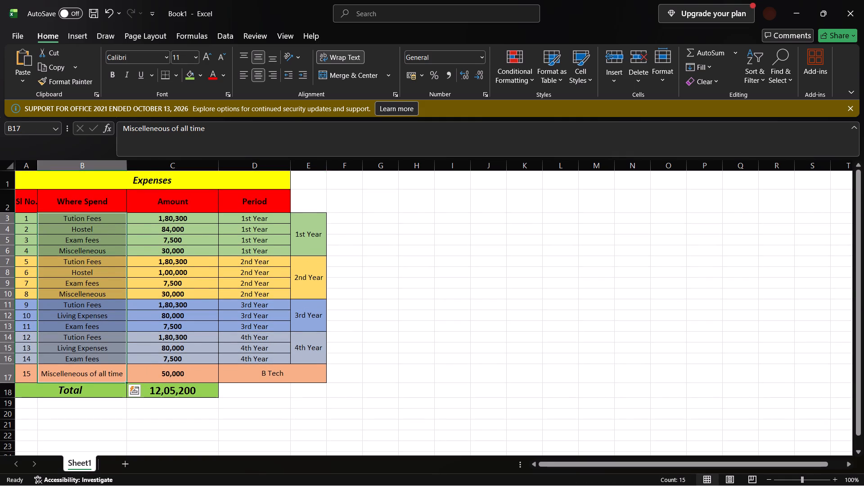
Make the merged year labels in column E, from 1st Year to 4th Year, bold.
left_click_drag(320, 237, 315, 351)
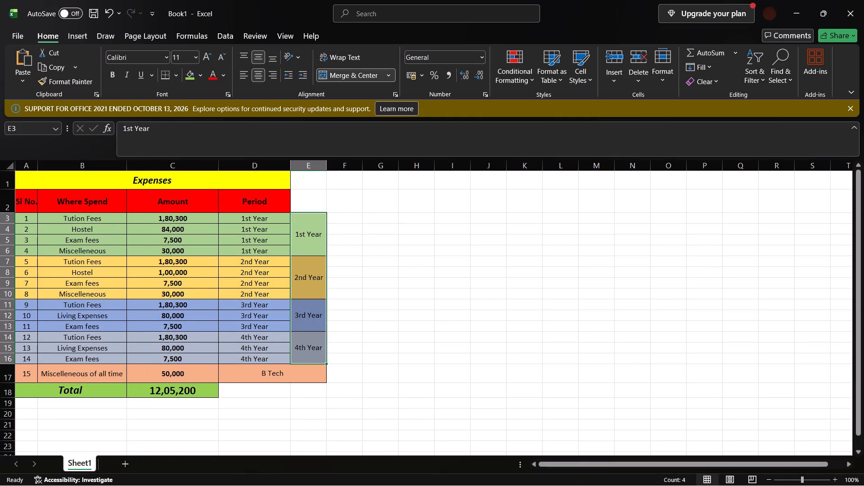
left_click_drag(314, 231, 310, 380)
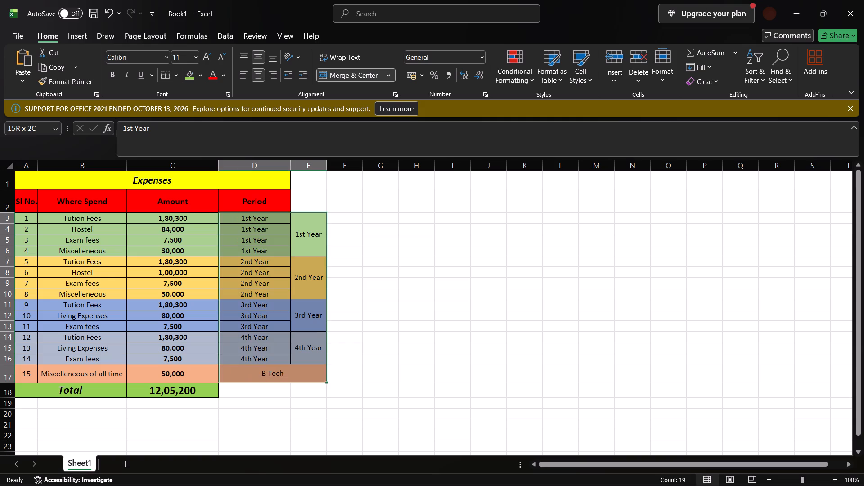
left_click_drag(310, 380, 321, 354)
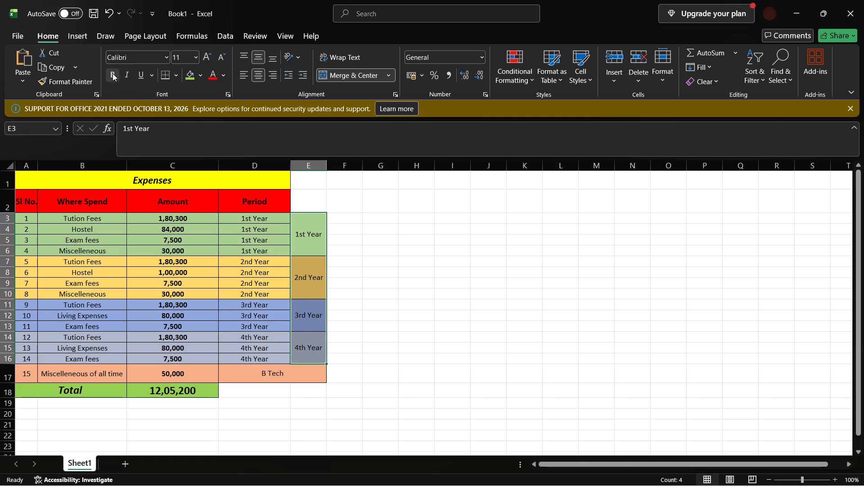
left_click(108, 78)
Make the merged "B Tech" label in row 17 bold.
left_click(273, 373)
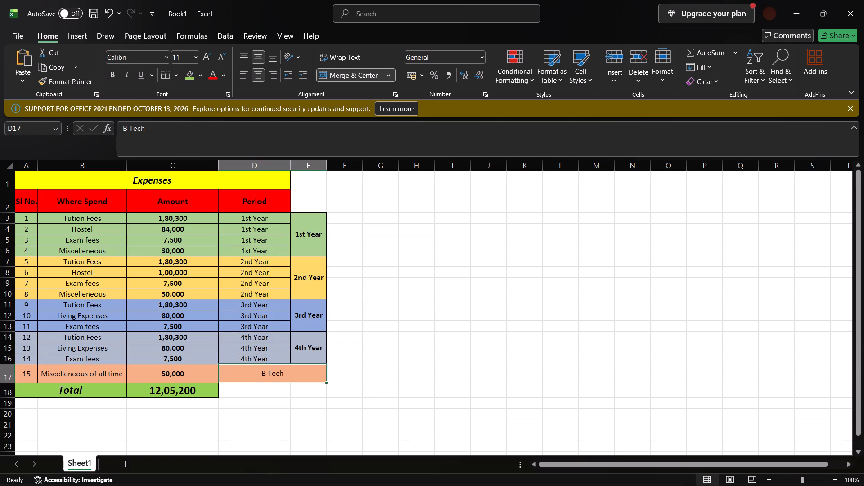
left_click(113, 76)
left_click(413, 298)
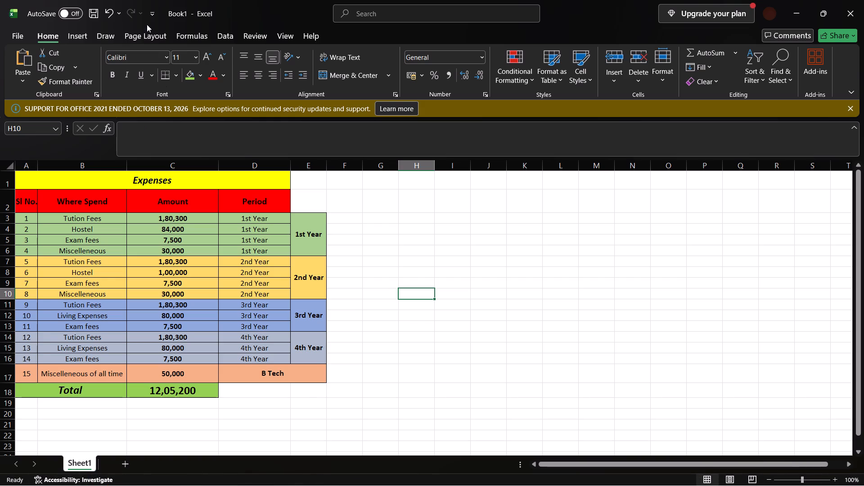
Save the workbook in the Downloads folder under the file name "Expenses during B Tech".
left_click(94, 17)
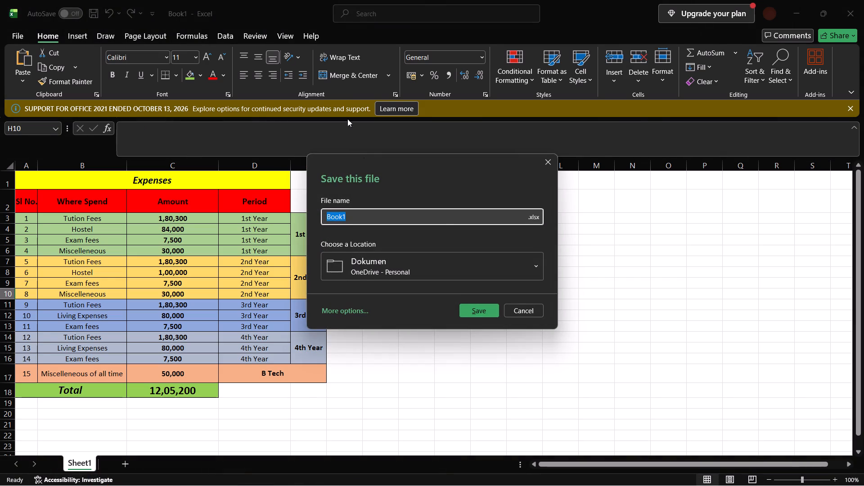
left_click(479, 260)
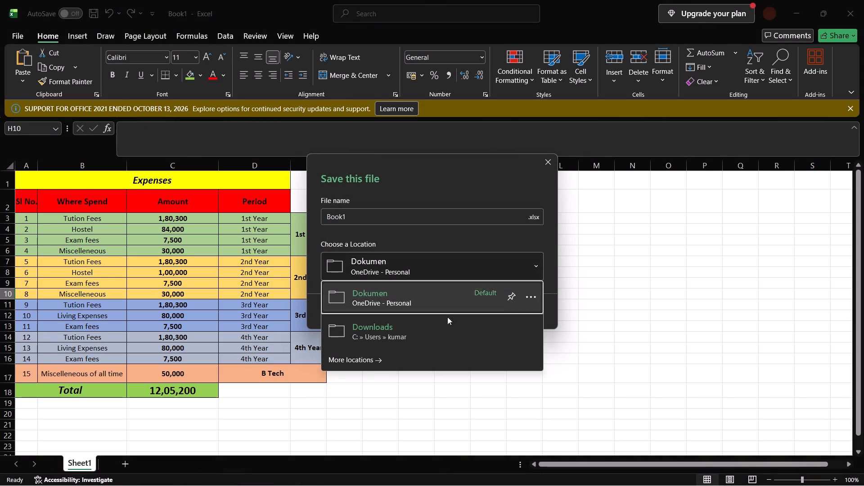
left_click(445, 328)
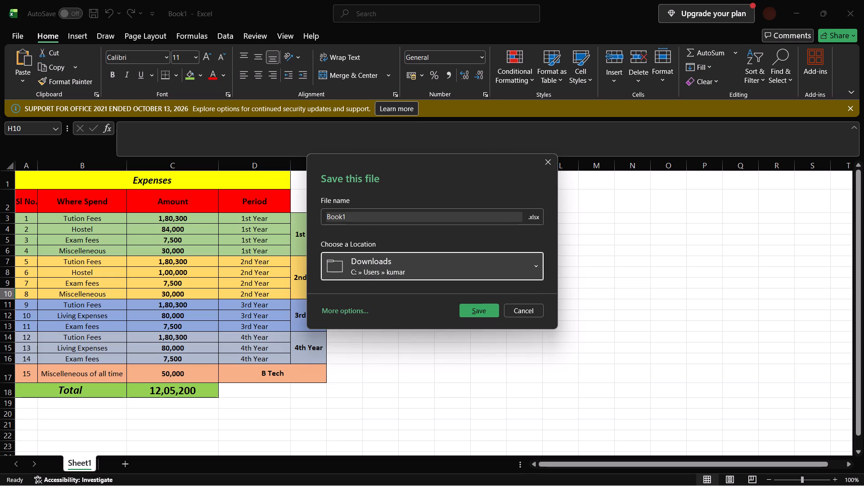
left_click(371, 218)
key("BackSpace")
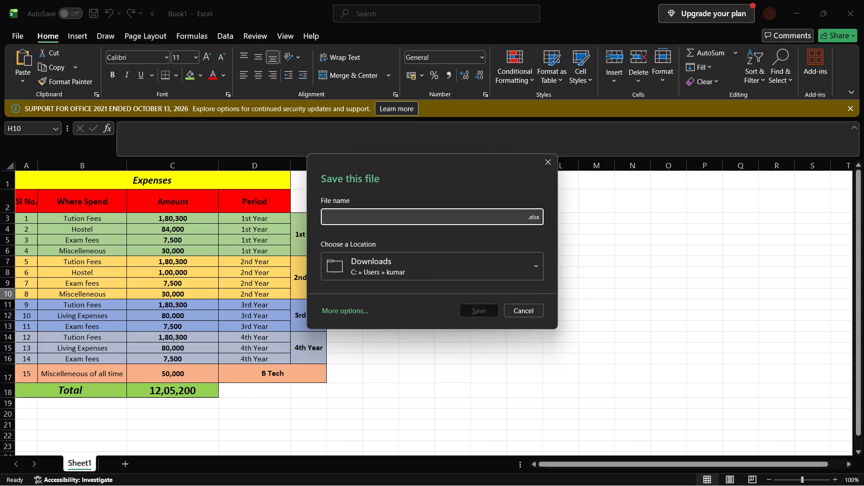
type("Expn")
key("BackSpace")
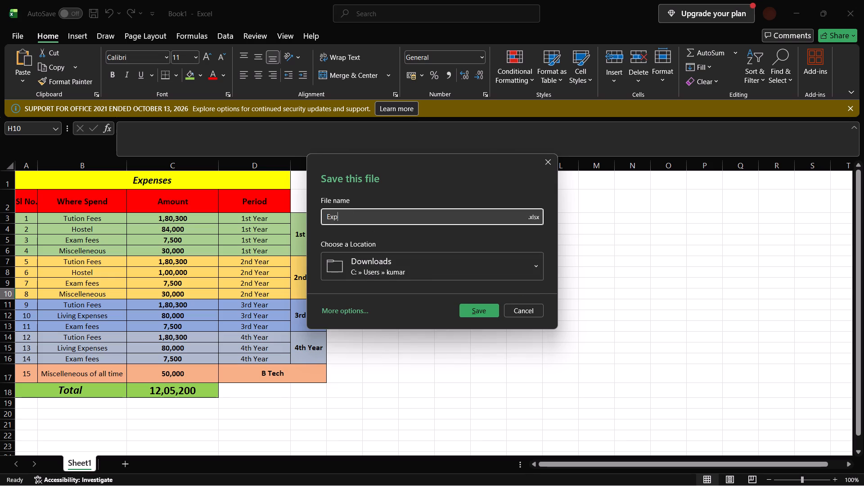
key("e")
type("nses during Btech")
key("BackSpace")
key("BackSpace")
key("BackSpace")
key("BackSpace")
key("space")
type("Tecg")
key("BackSpace")
key("b")
key("BackSpace")
key("h")
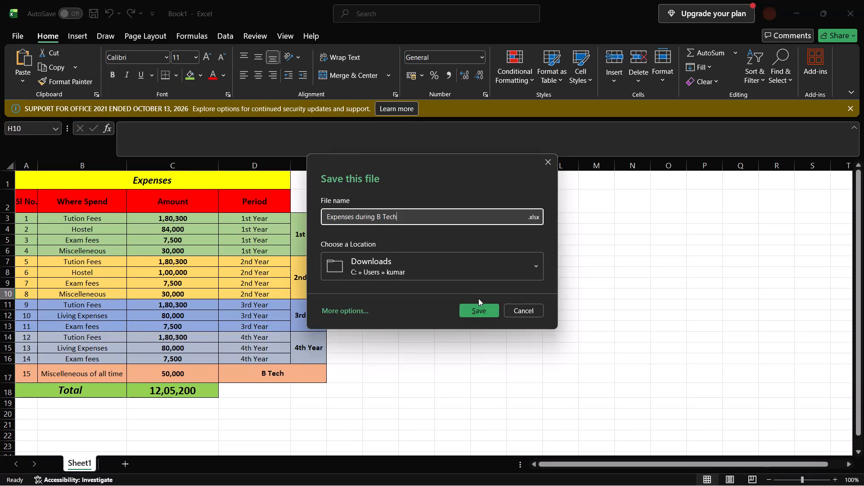
left_click(481, 310)
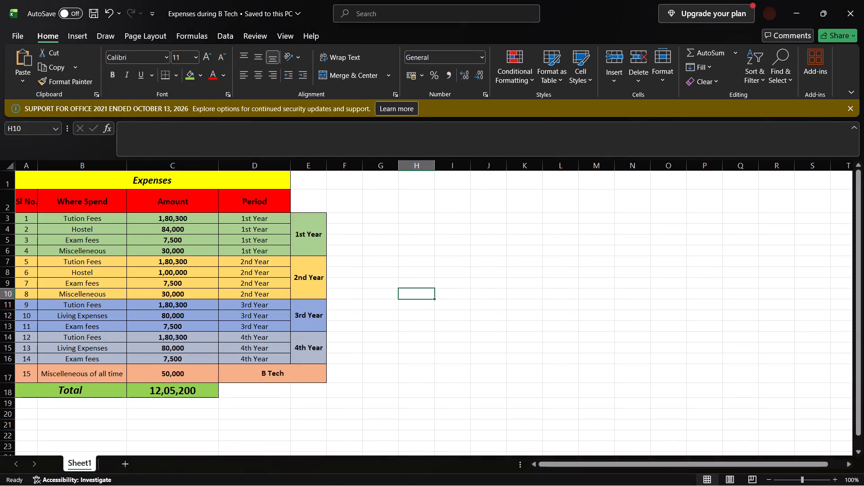
Minimize the Excel workbook window.
left_click(802, 7)
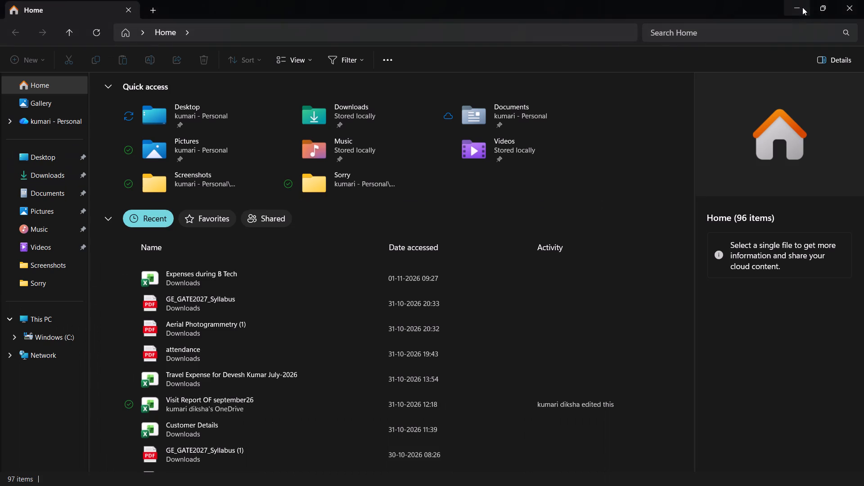
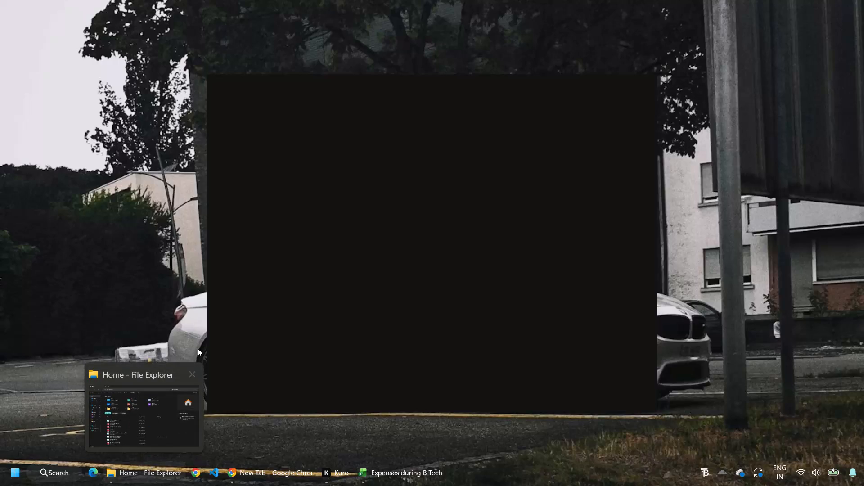
Close the open File Explorer Home window.
left_click(199, 372)
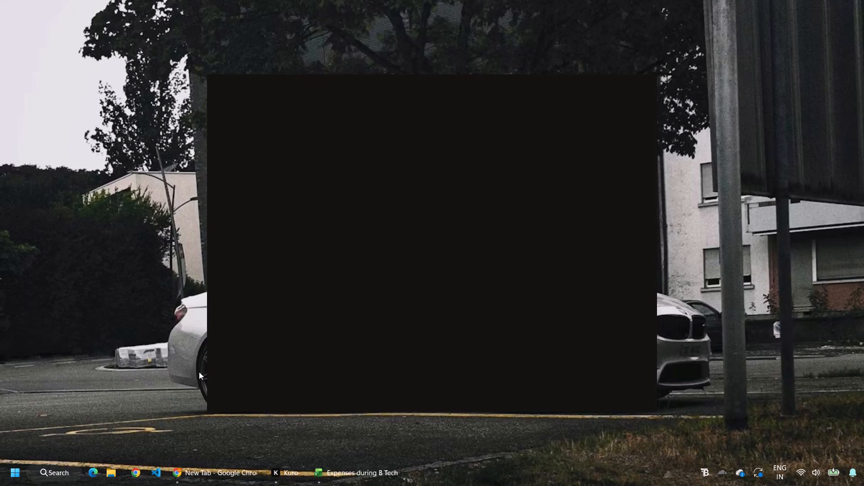
Switch to Google Chrome and close the blank New Tab page.
left_click(190, 485)
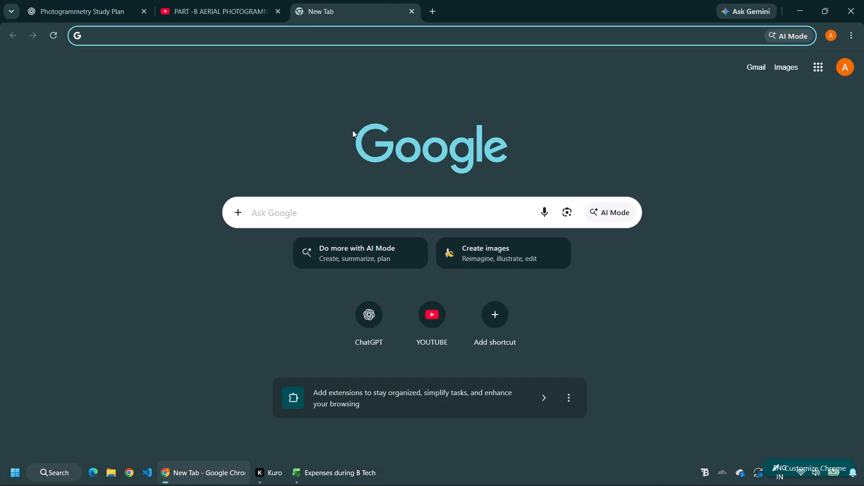
left_click(409, 12)
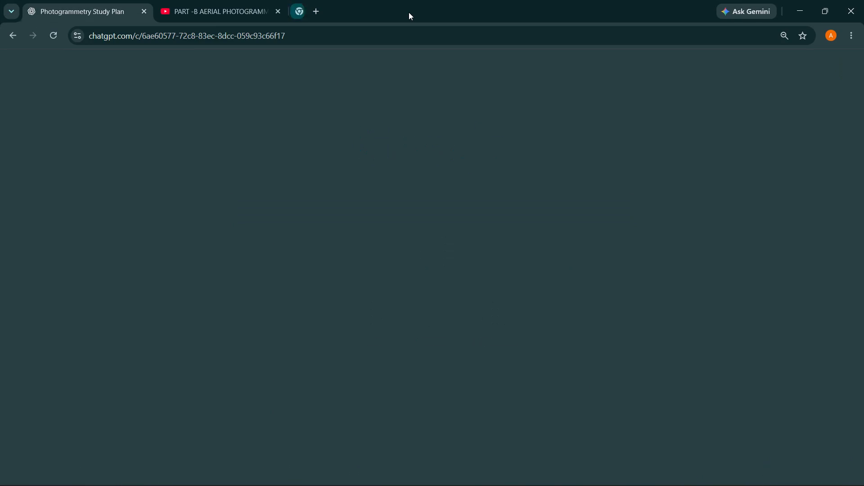